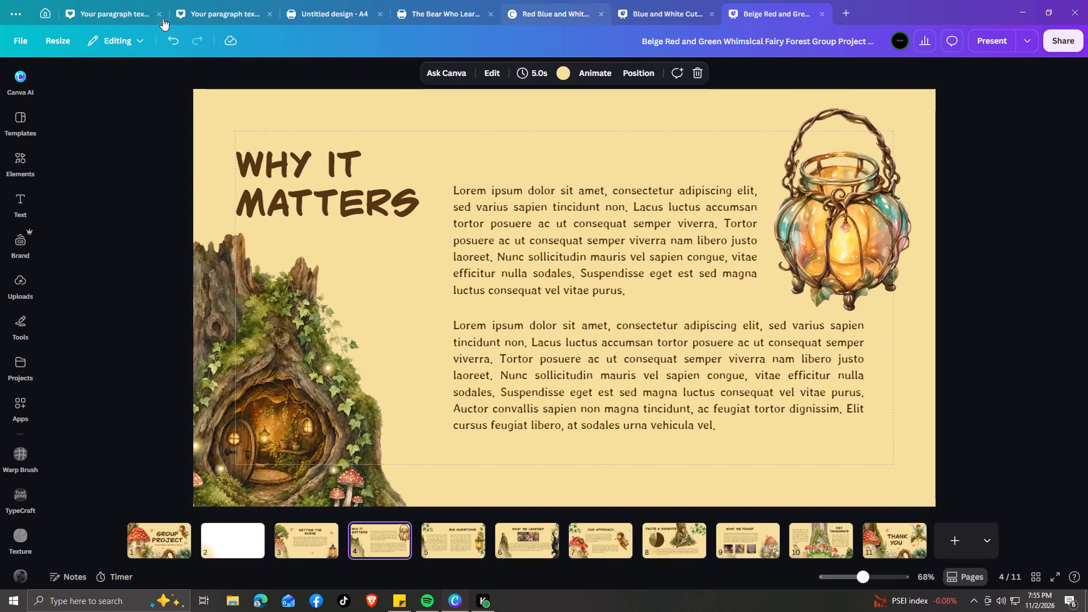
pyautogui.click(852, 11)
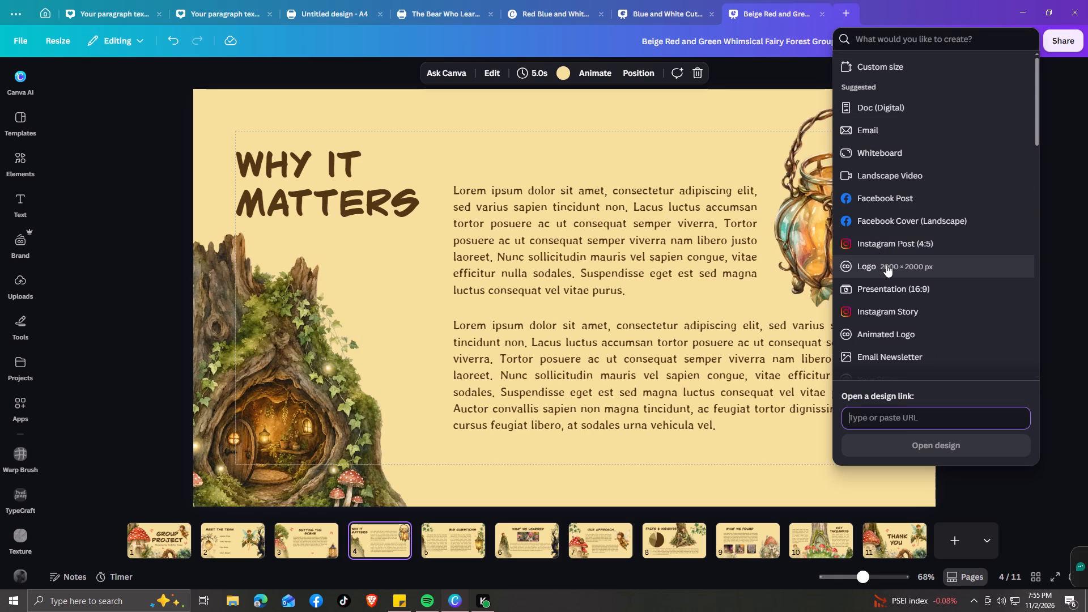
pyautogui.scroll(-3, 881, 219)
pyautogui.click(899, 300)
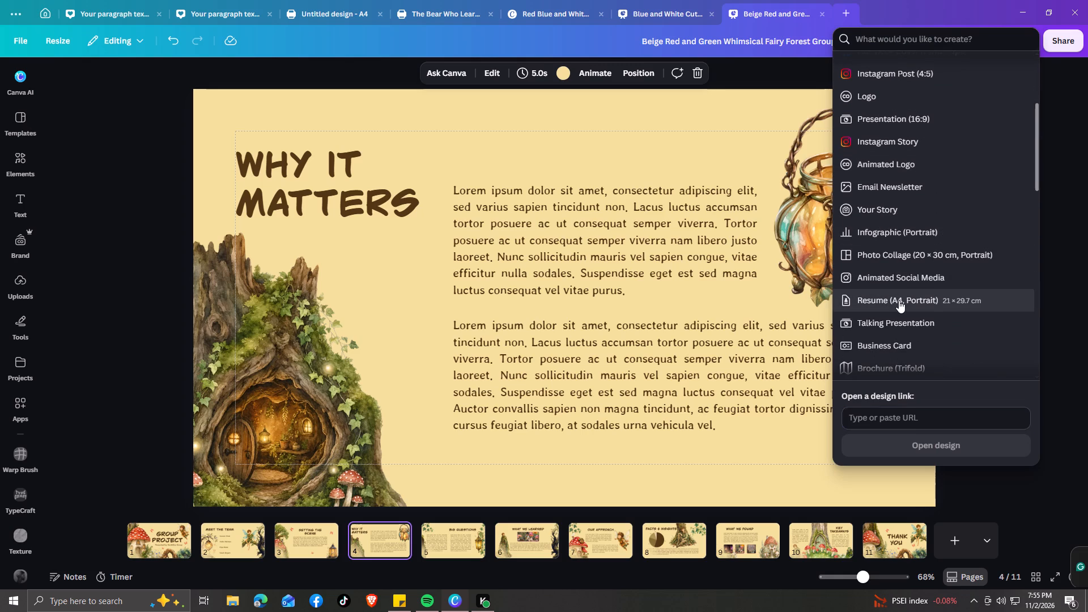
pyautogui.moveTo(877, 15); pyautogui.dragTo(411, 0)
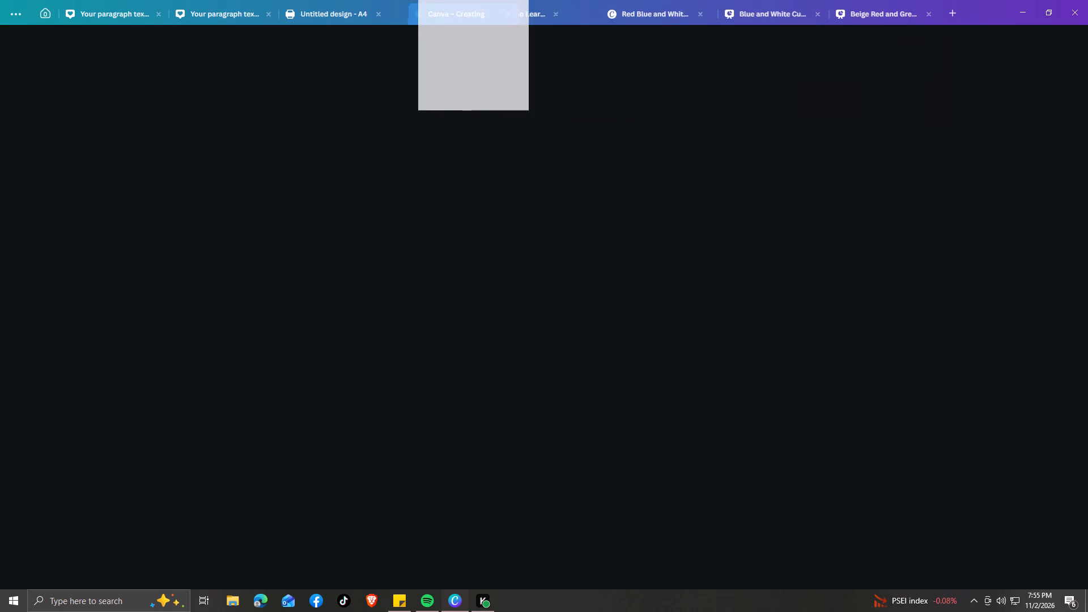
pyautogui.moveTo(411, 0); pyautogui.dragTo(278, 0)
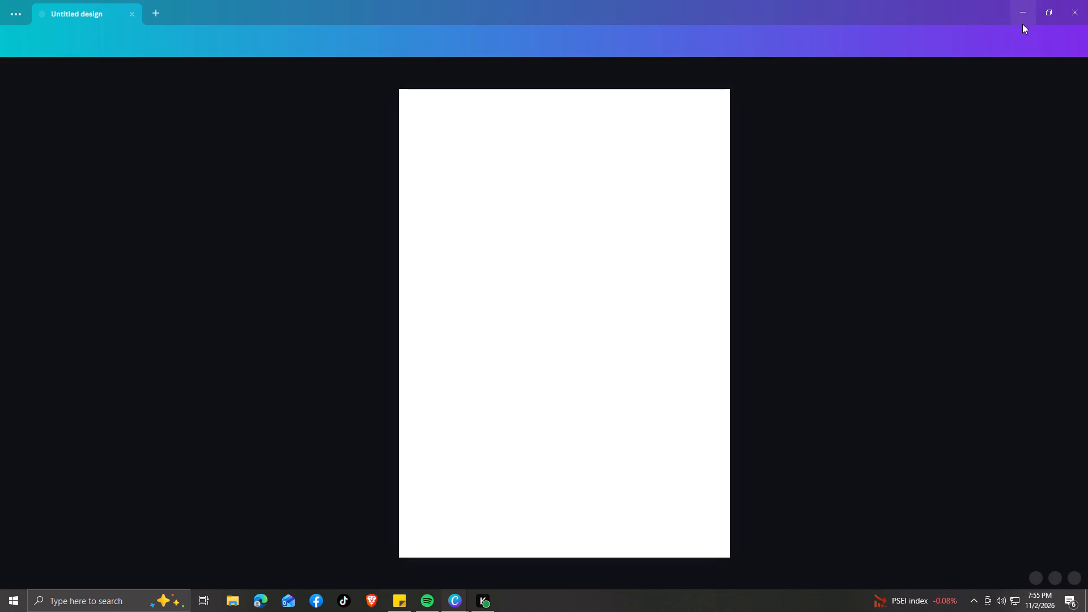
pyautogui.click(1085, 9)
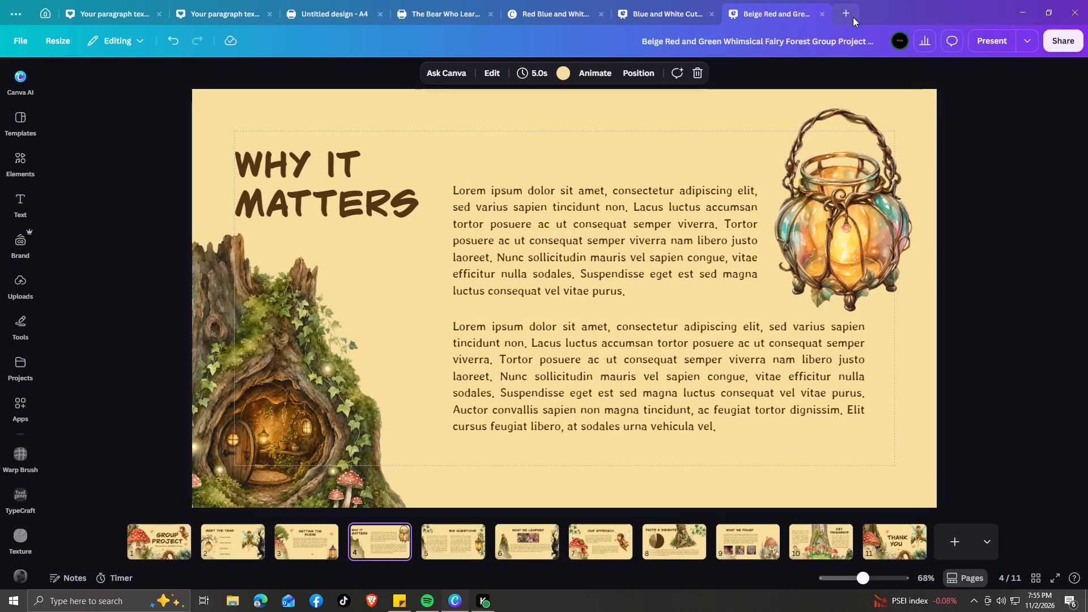
# Create a blank Resume (A4, Portrait) design and place it directly before the existing untitled A4 design among the open designs.
pyautogui.click(853, 17)
pyautogui.scroll(-3, 889, 320)
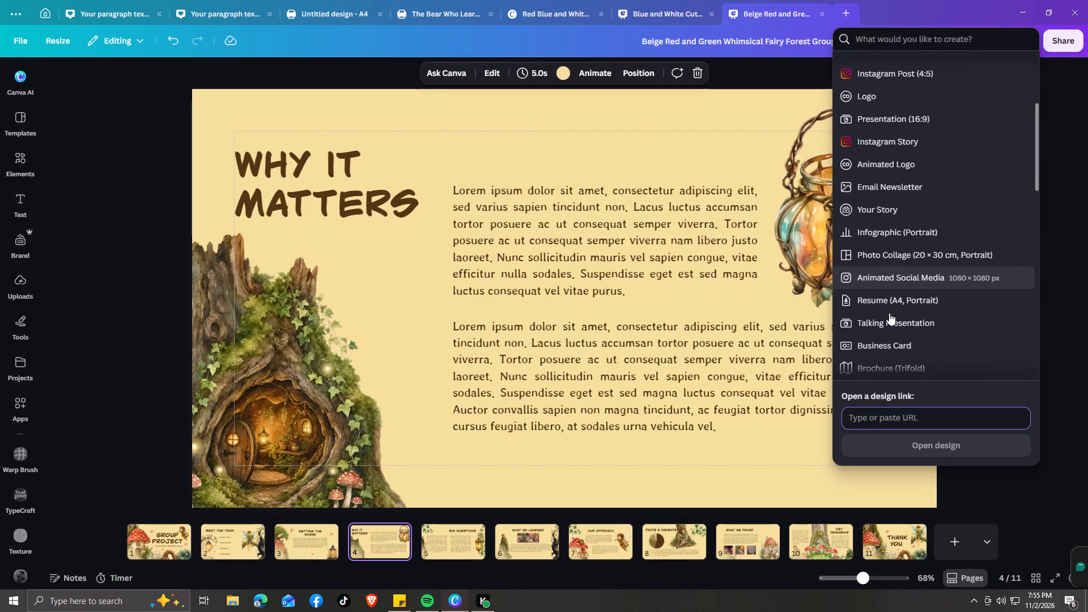
pyautogui.click(891, 300)
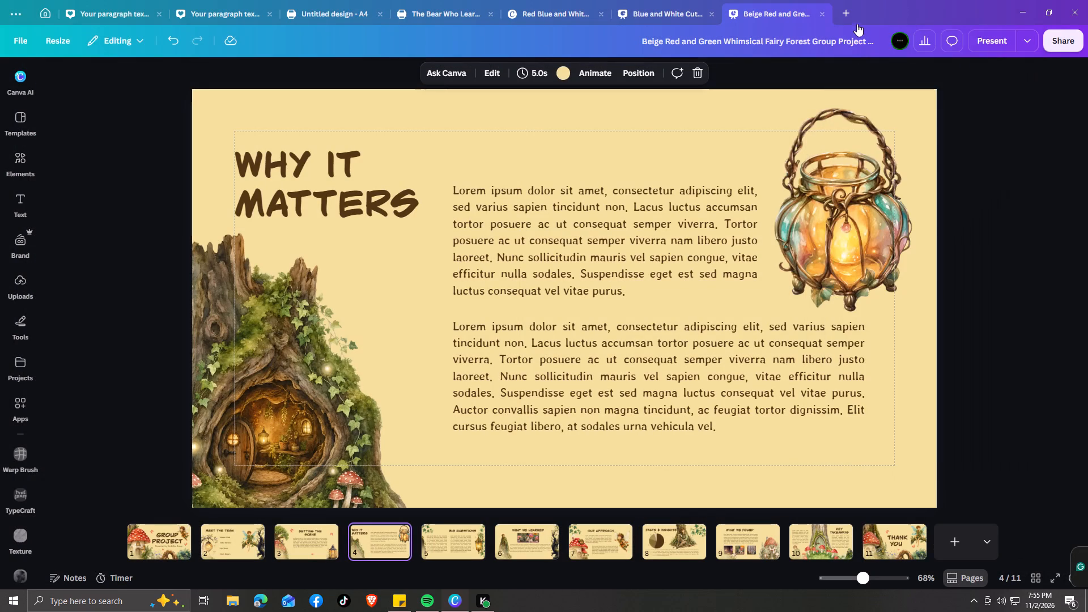
pyautogui.moveTo(874, 12); pyautogui.dragTo(650, 0)
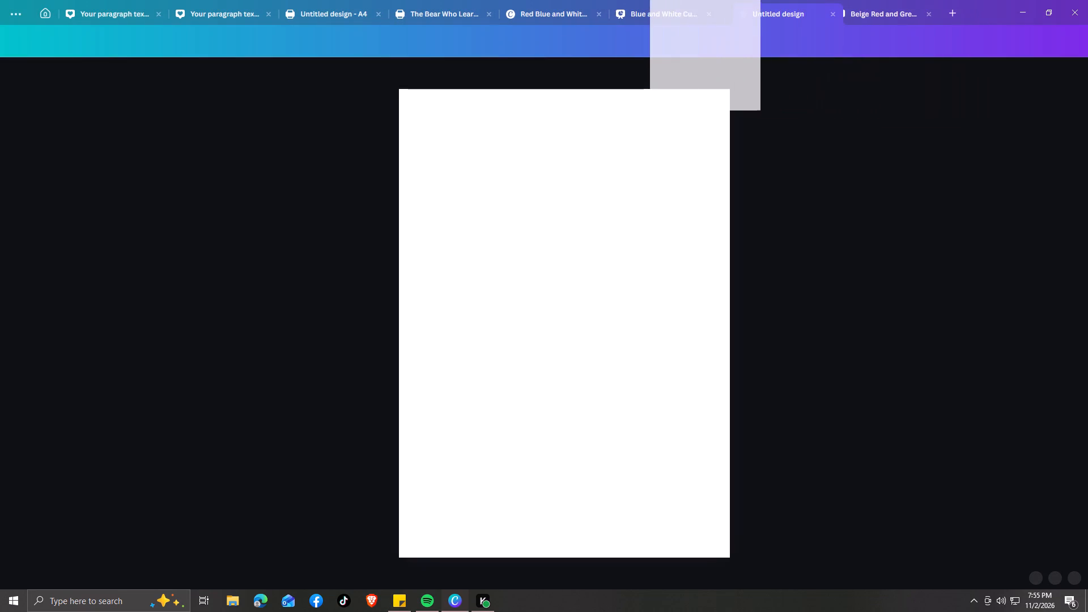
pyautogui.moveTo(650, 0); pyautogui.dragTo(331, 4)
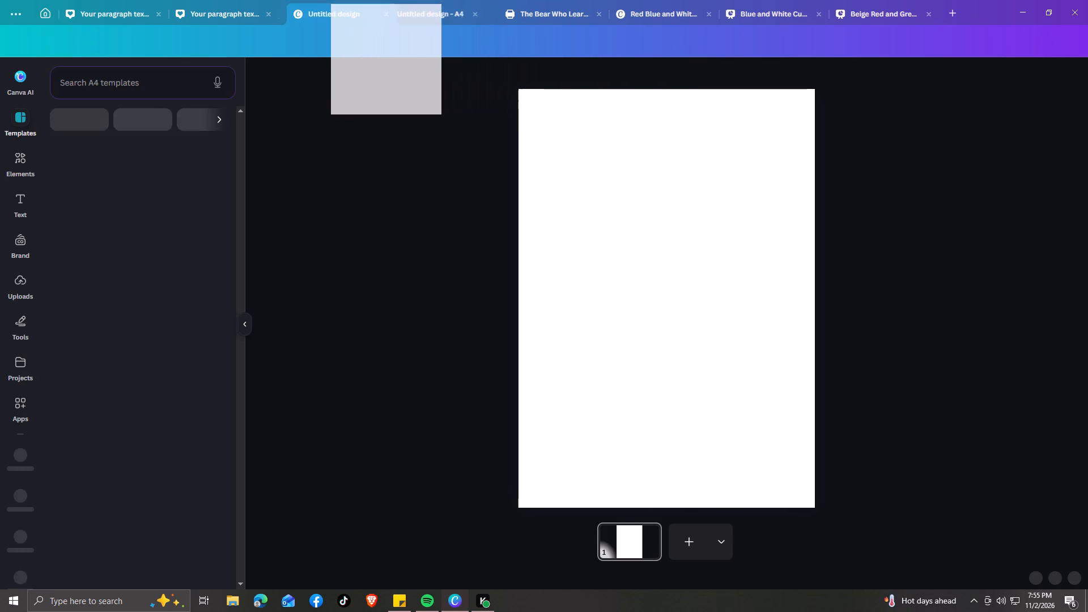
pyautogui.moveTo(331, 4); pyautogui.dragTo(330, 5)
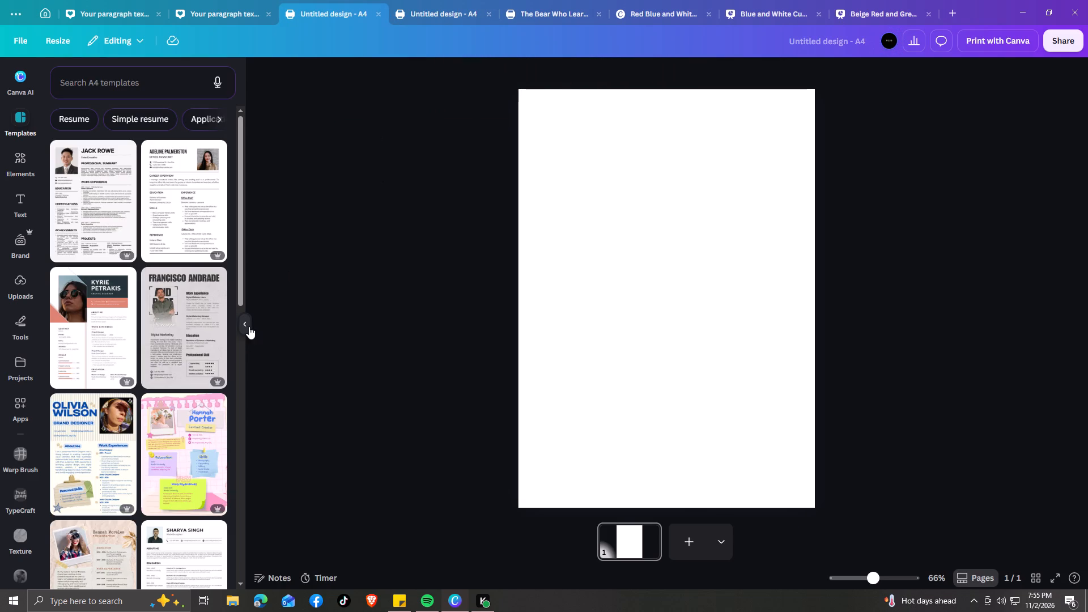
pyautogui.click(248, 326)
# Copy the beige background from page 3 of the existing A4 design onto the new design's blank page.
pyautogui.click(422, 6)
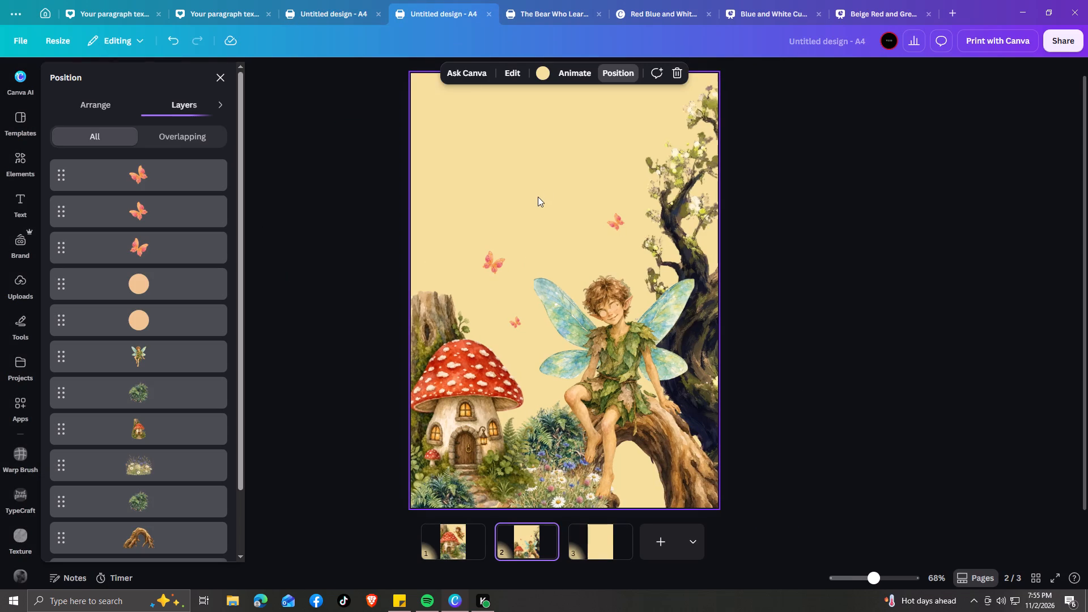
pyautogui.click(607, 535)
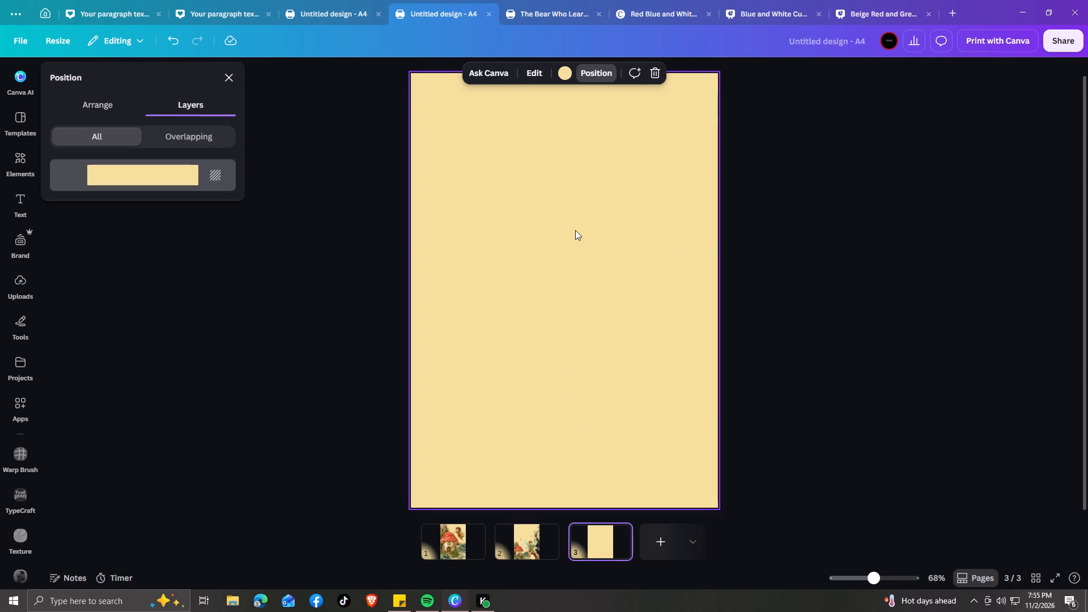
pyautogui.click(575, 230)
pyautogui.hotkey('ctrl', 'c')
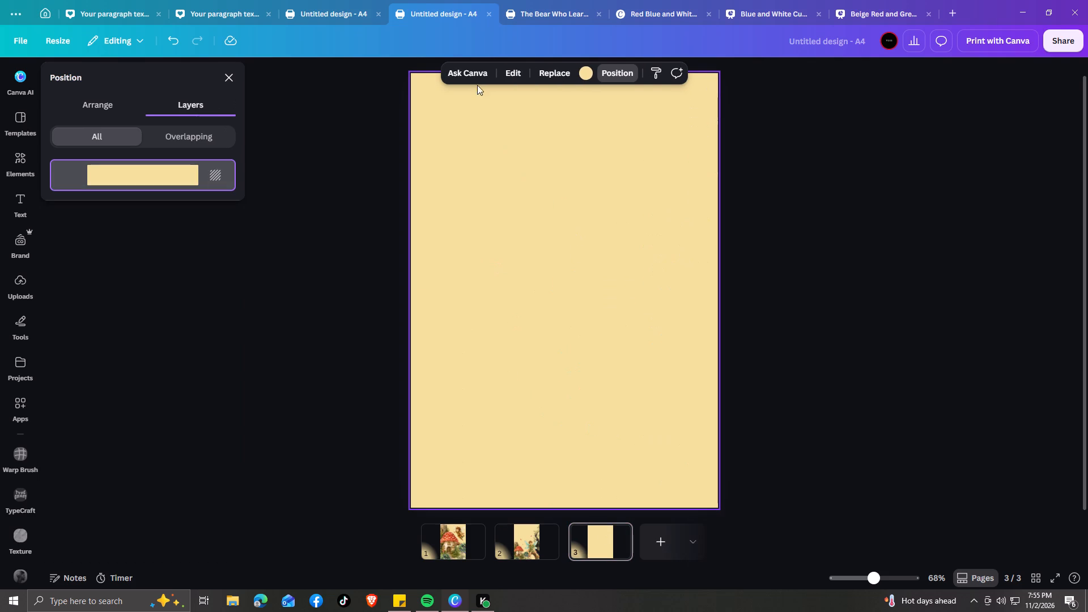
pyautogui.click(323, 7)
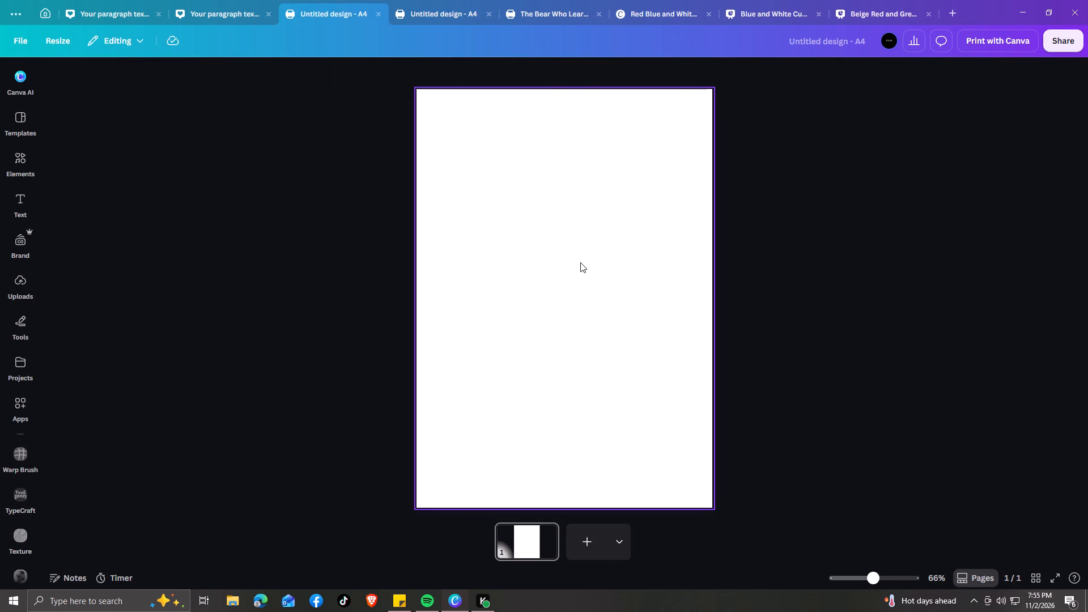
pyautogui.click(580, 262)
pyautogui.hotkey('ctrl', 'v')
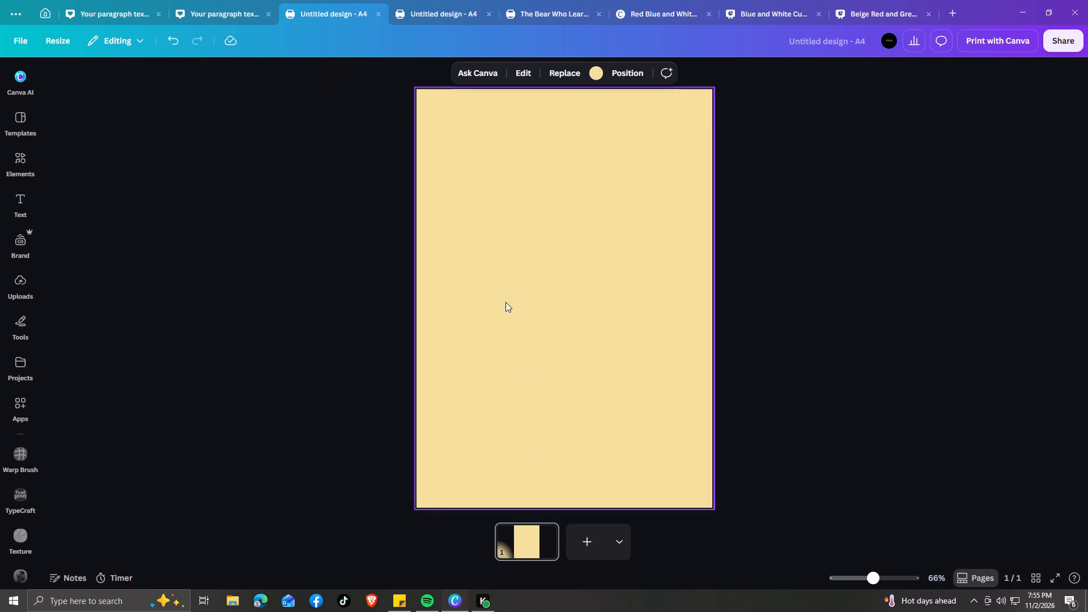
# Copy the mushroom house group from page 1 of the existing A4 design onto the new design's beige page.
pyautogui.click(443, 14)
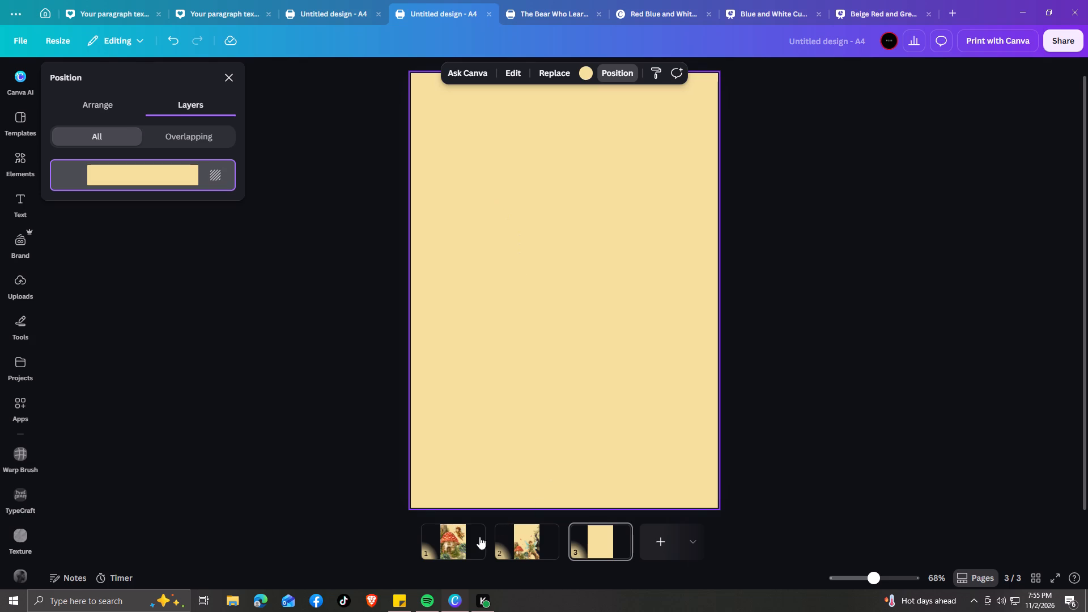
pyautogui.click(469, 537)
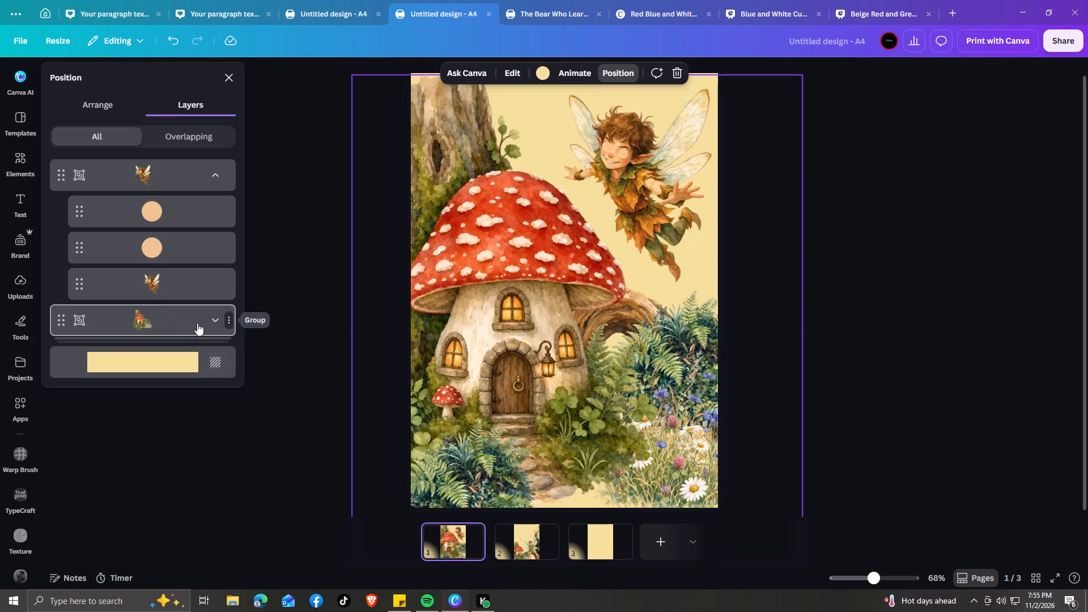
pyautogui.click(190, 324)
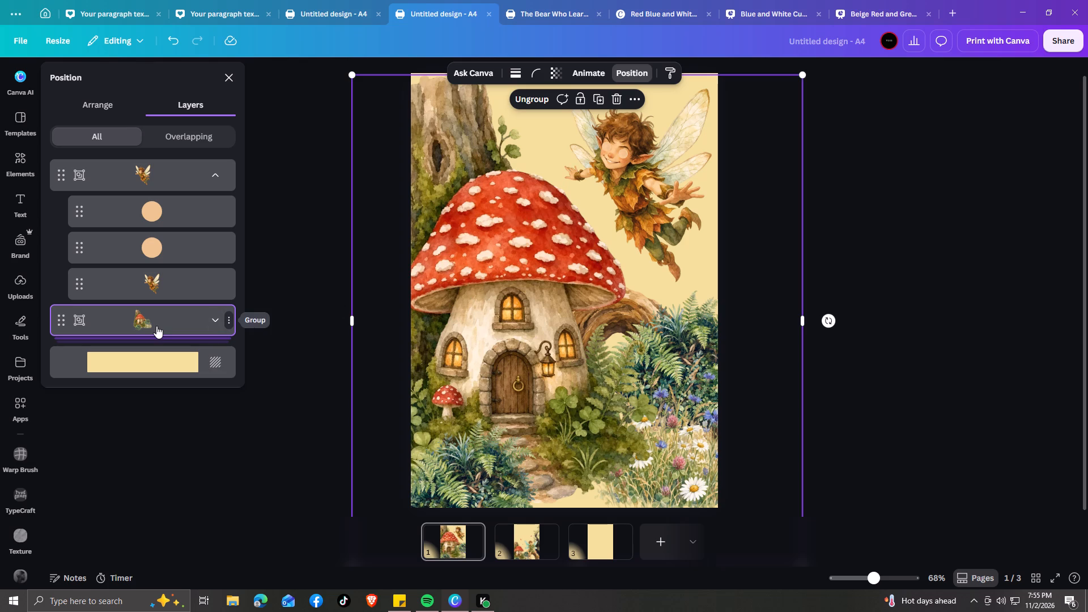
pyautogui.hotkey('ctrl', 'c')
pyautogui.click(313, 19)
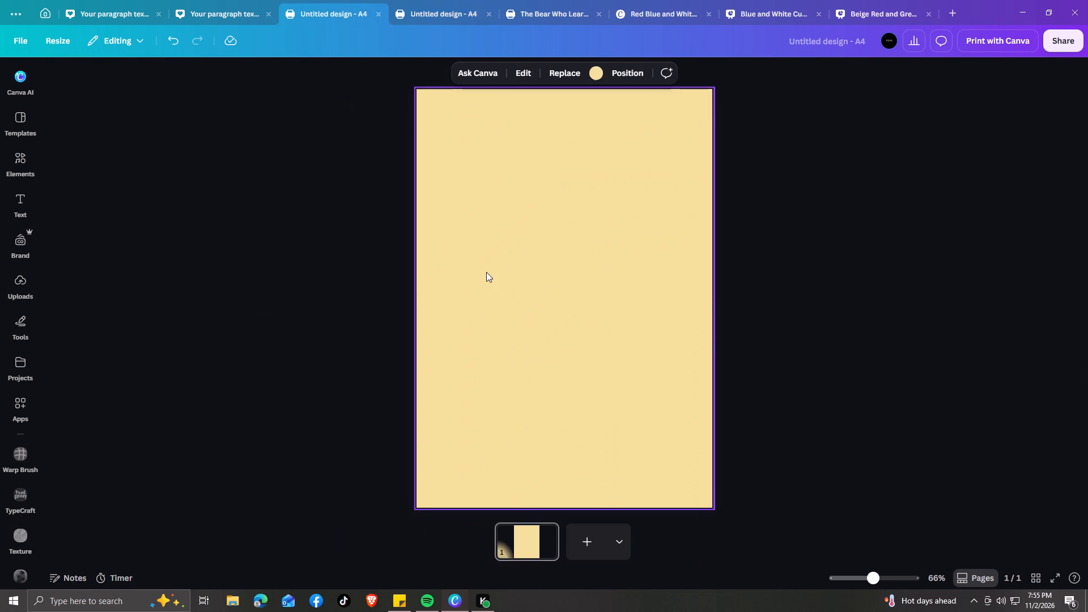
pyautogui.click(486, 272)
pyautogui.hotkey('ctrl', 'v')
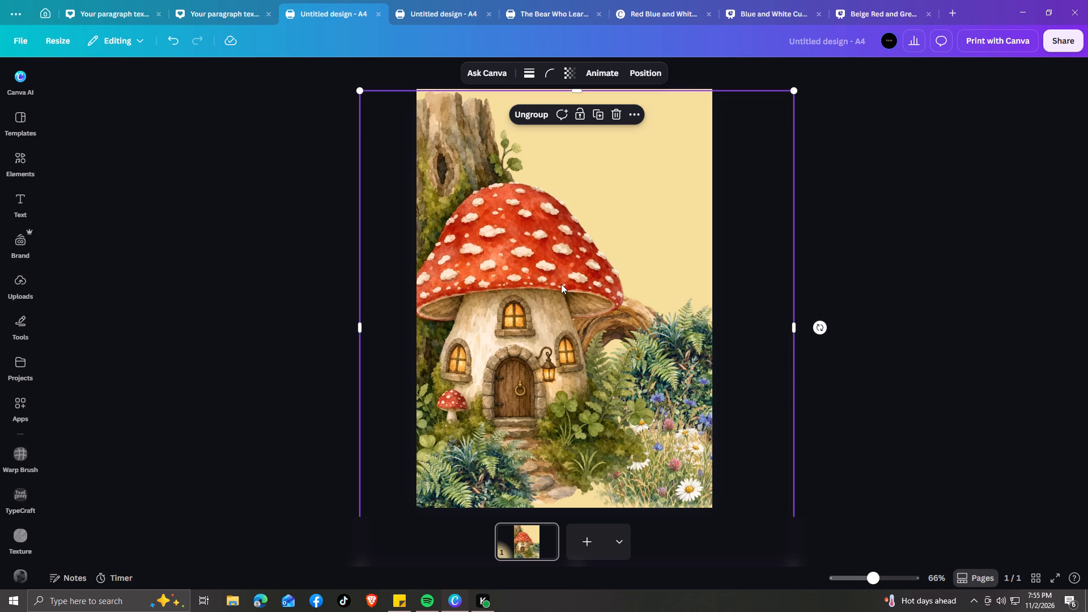
# Copy the flying fairy group from page 1 of the existing A4 design onto the new design's mushroom house page.
pyautogui.click(424, 11)
pyautogui.click(626, 171)
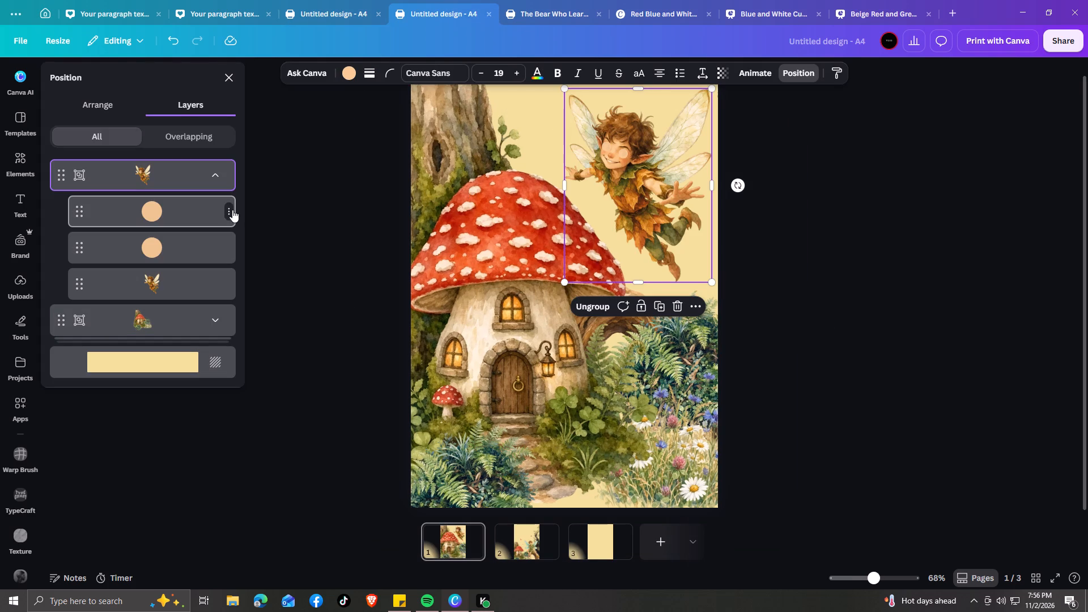
pyautogui.hotkey('ctrl', 'c')
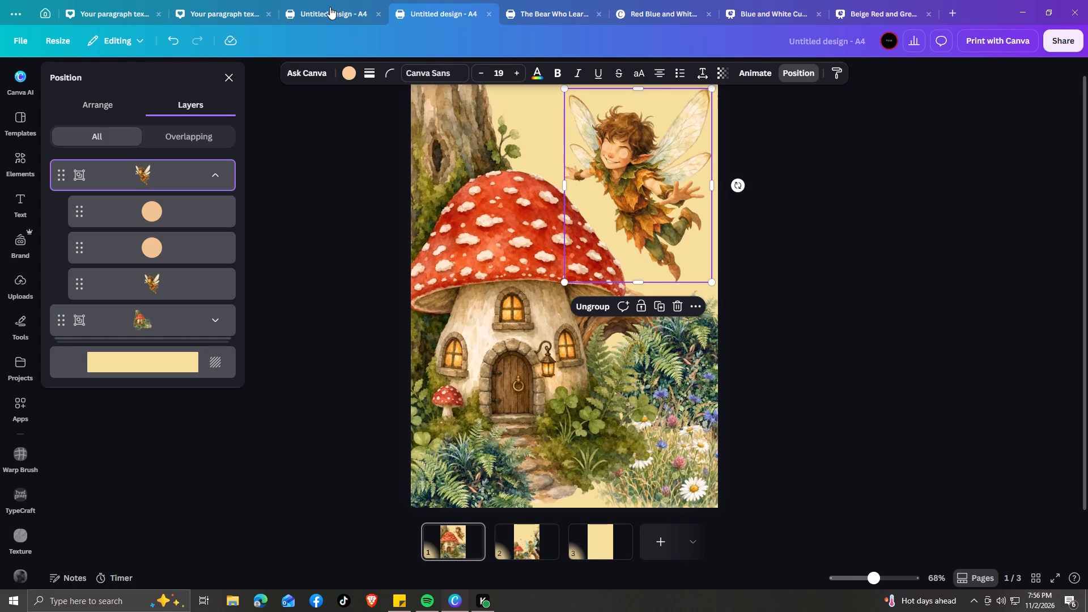
pyautogui.click(326, 3)
pyautogui.hotkey('ctrl', 'v')
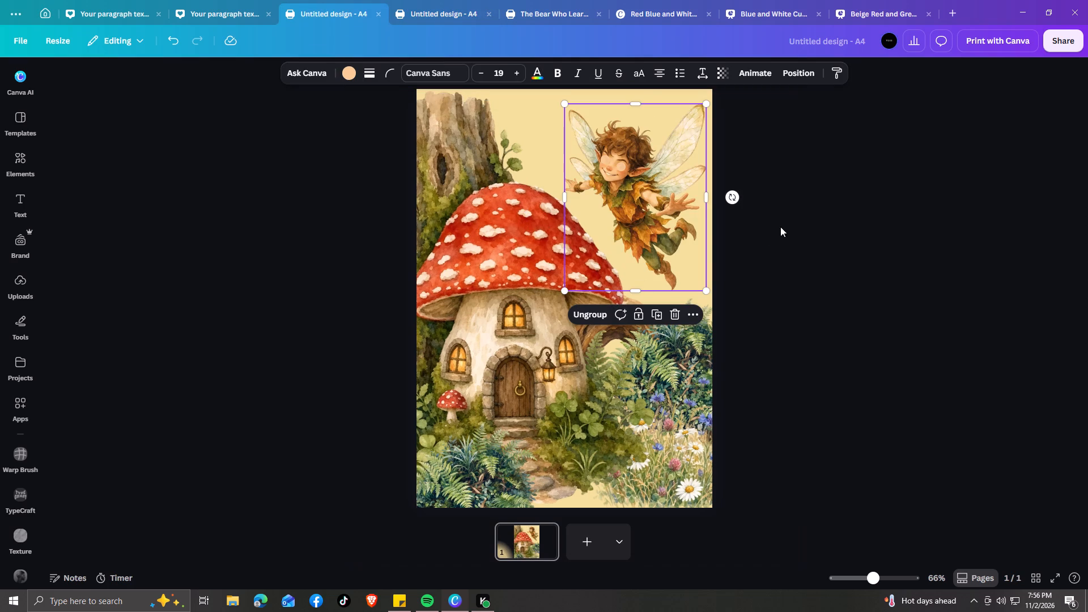
pyautogui.click(796, 225)
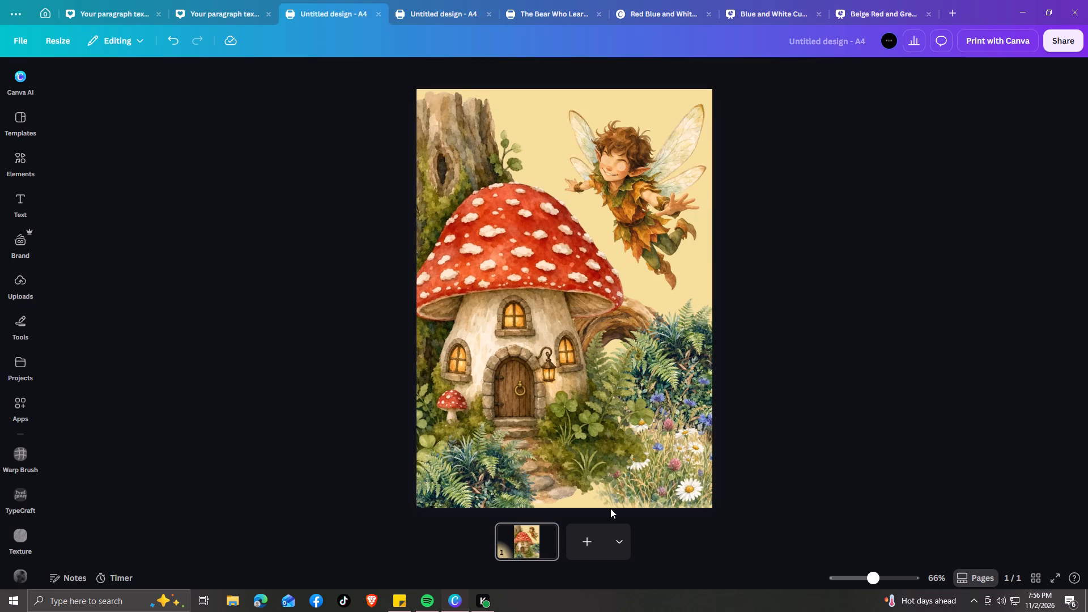
# Add a second page to the new A4 design.
pyautogui.click(586, 537)
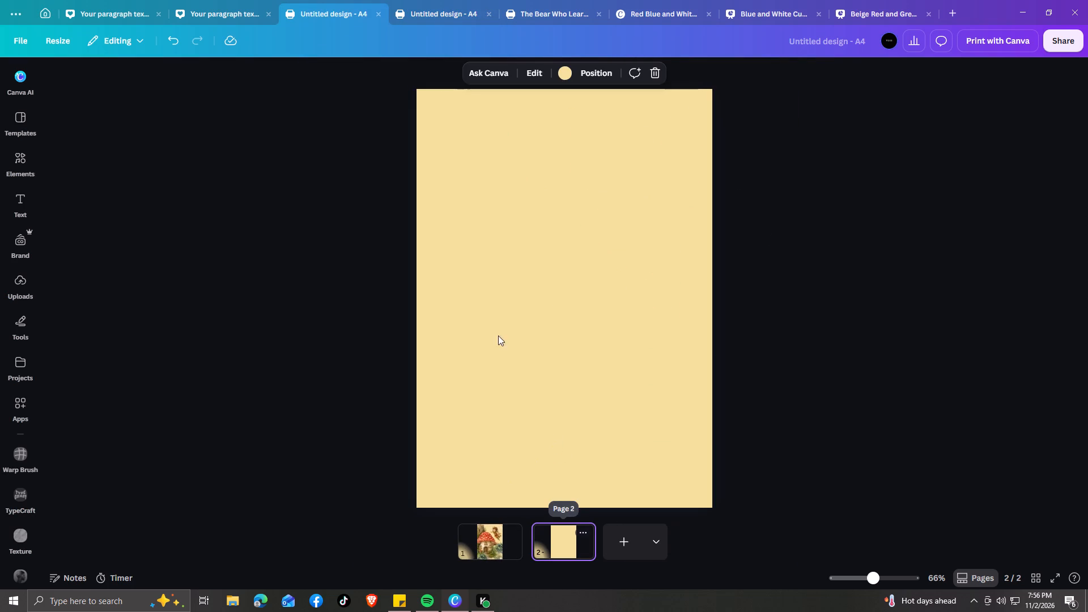
# Check page 2 of the existing A4 design, and copy the new design's mushroom house group from page 1 to page 2.
pyautogui.click(426, 15)
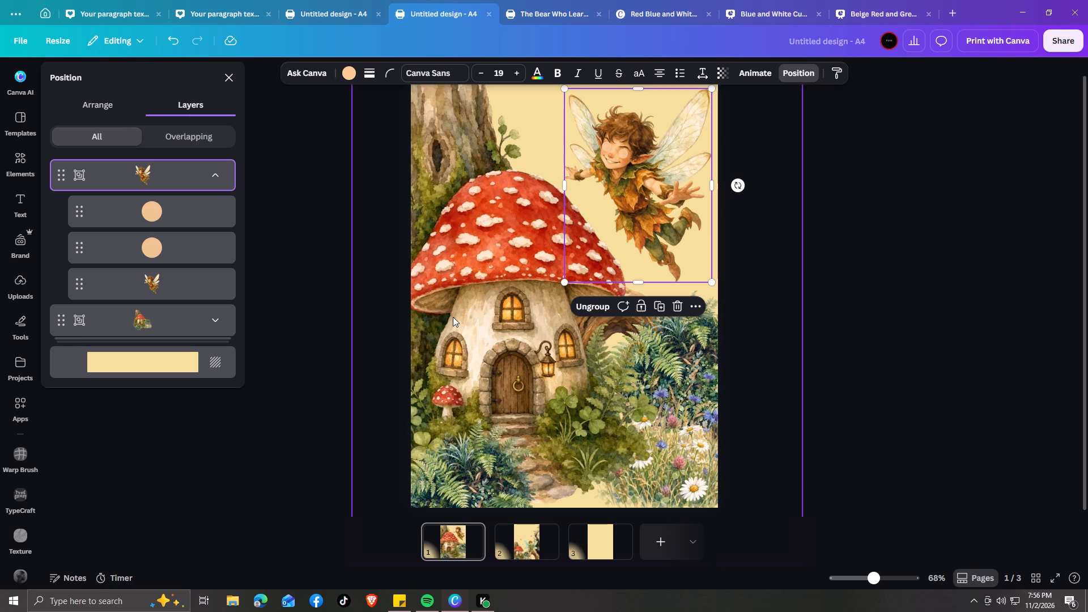
pyautogui.click(520, 539)
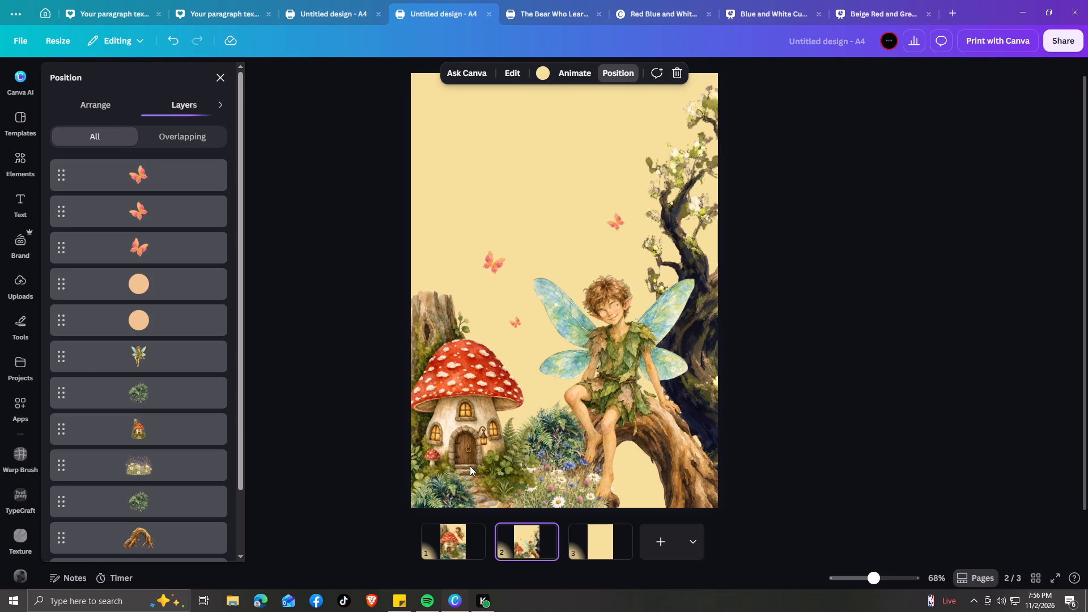
pyautogui.click(332, 13)
pyautogui.click(484, 552)
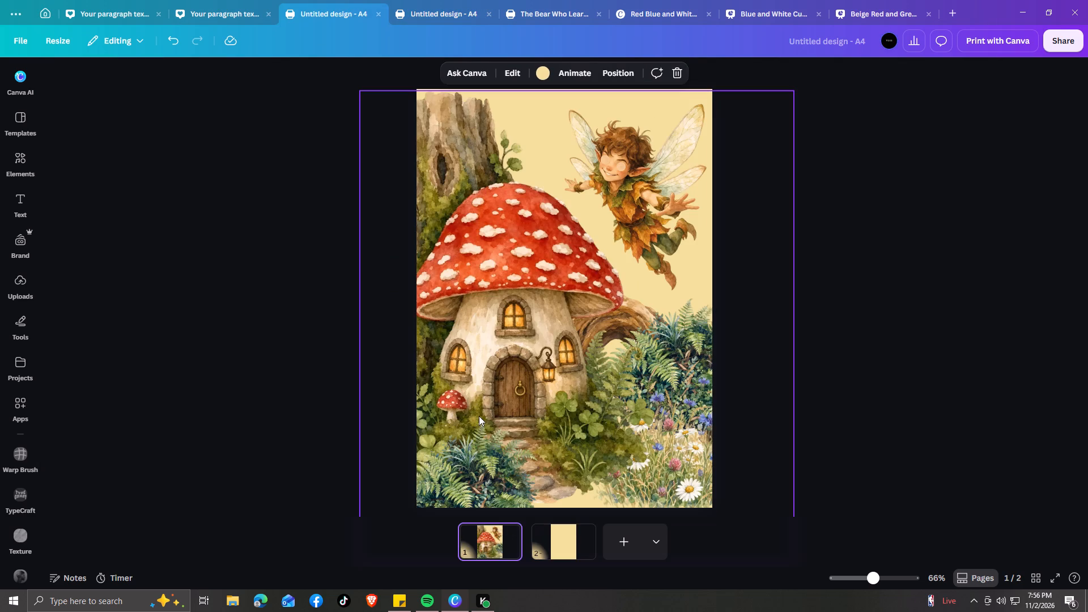
pyautogui.click(484, 387)
pyautogui.click(635, 70)
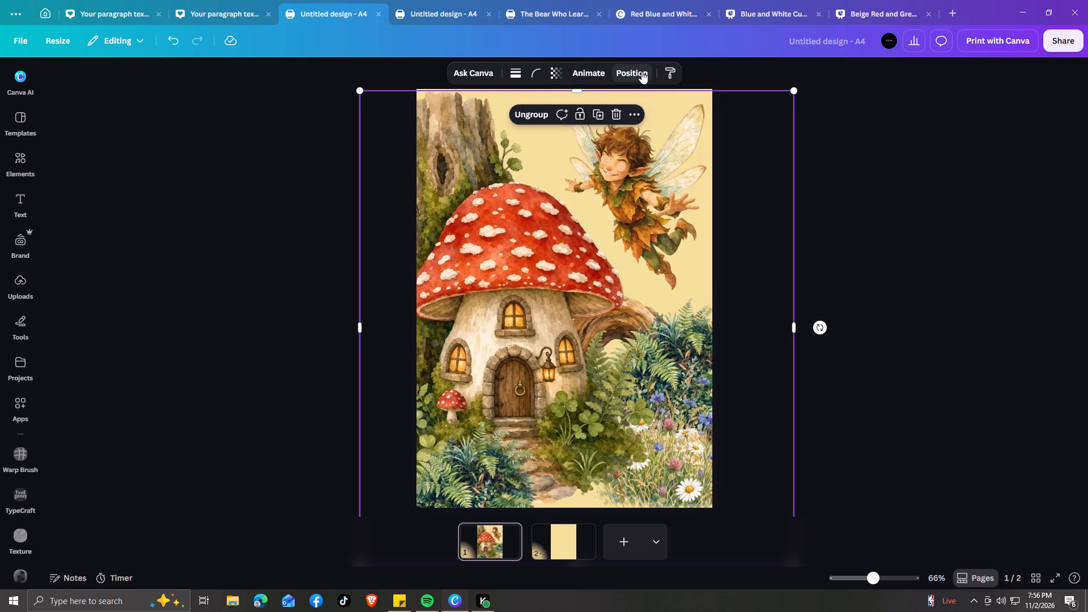
pyautogui.click(208, 107)
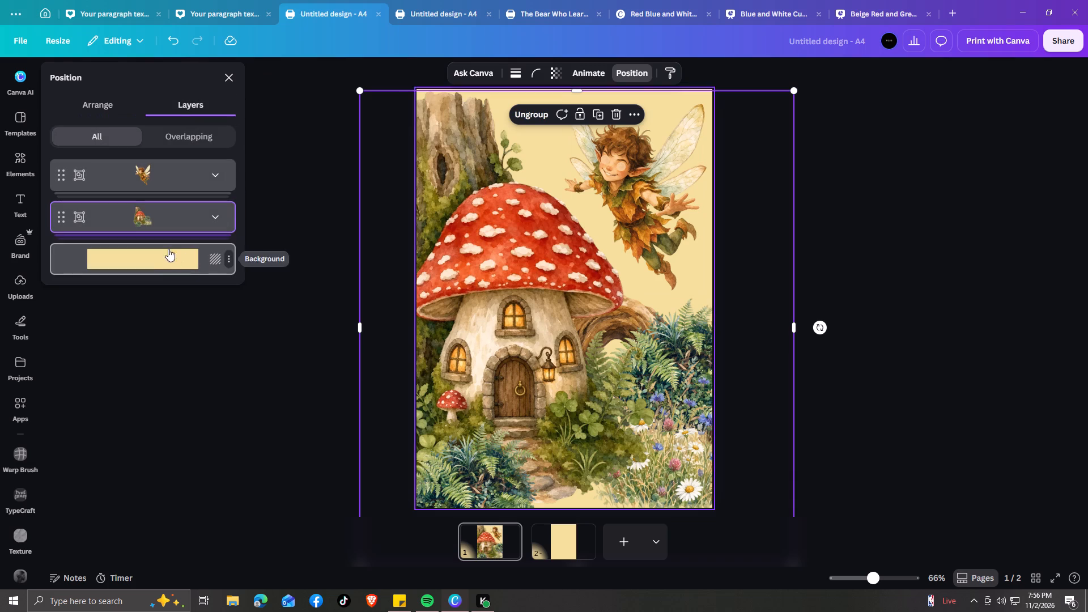
pyautogui.click(167, 218)
pyautogui.hotkey('ctrl', 'c')
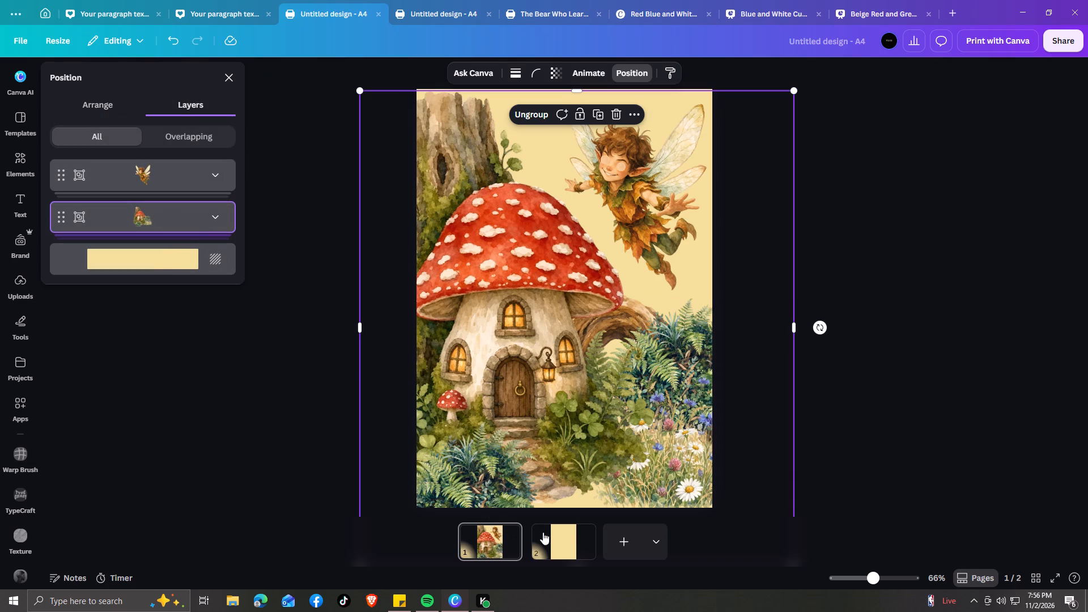
pyautogui.click(568, 534)
pyautogui.click(541, 368)
pyautogui.hotkey('ctrl', 'v')
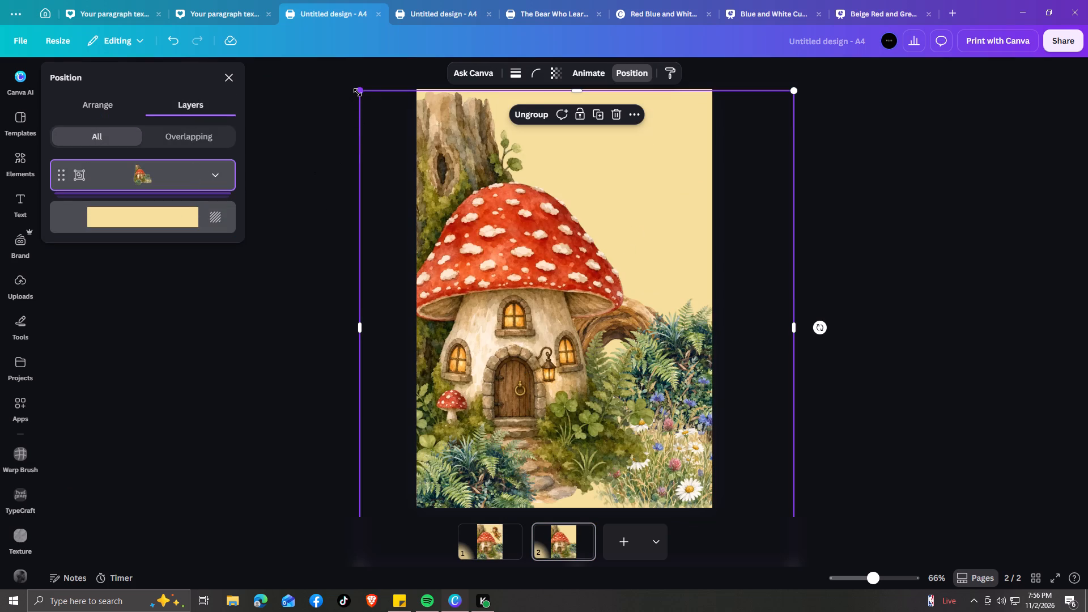
# Scale down the mushroom house group on page 2 and place it in the page's bottom-left corner.
pyautogui.moveTo(358, 92); pyautogui.dragTo(545, 325)
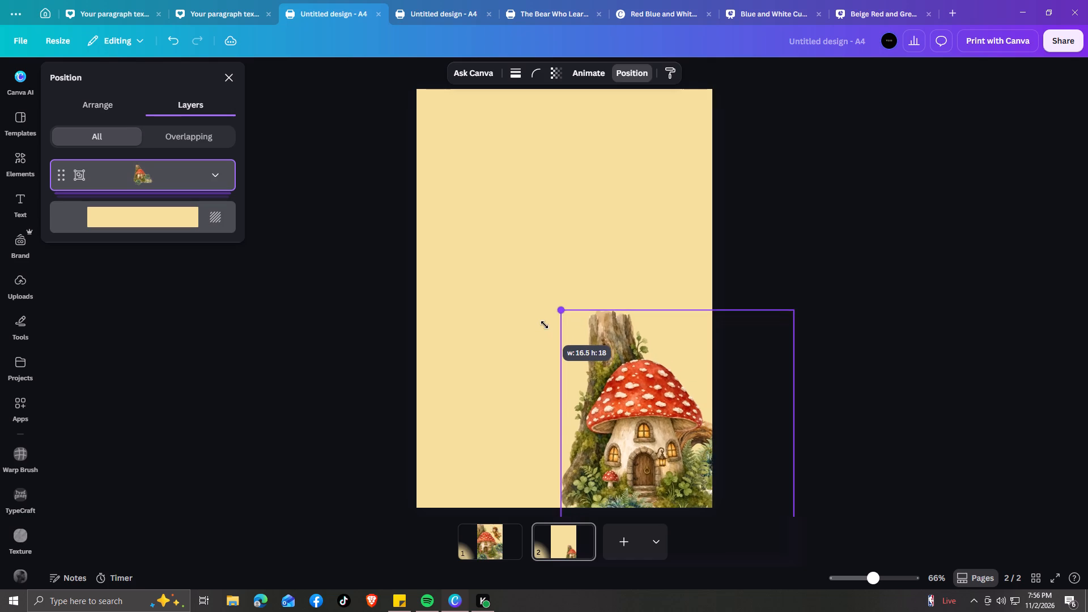
pyautogui.moveTo(545, 325); pyautogui.dragTo(545, 321)
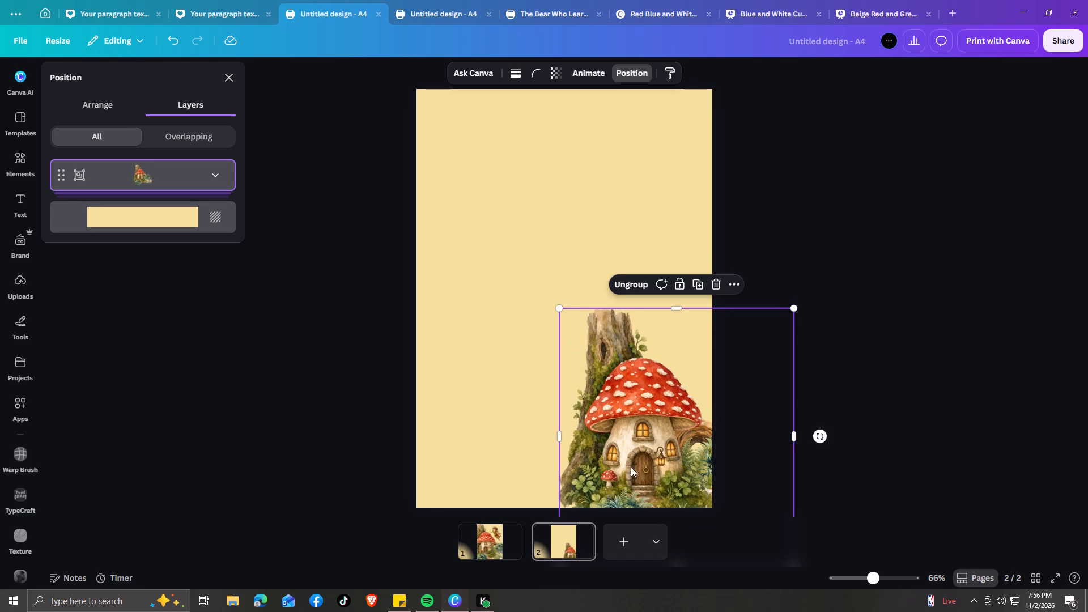
pyautogui.moveTo(629, 467); pyautogui.dragTo(471, 443)
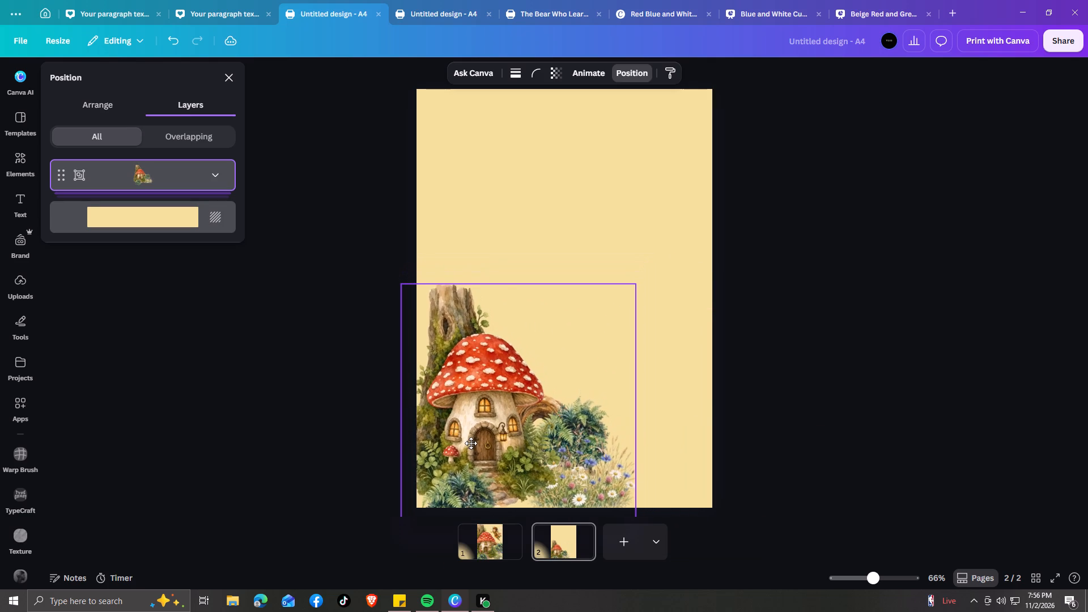
pyautogui.moveTo(471, 443); pyautogui.dragTo(454, 444)
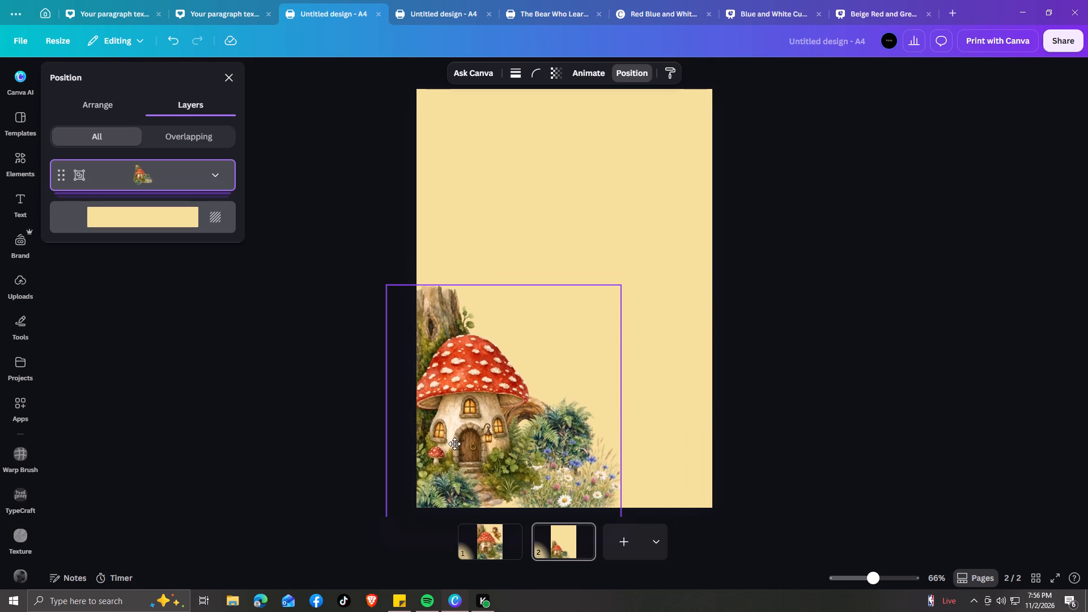
pyautogui.moveTo(454, 444); pyautogui.dragTo(454, 443)
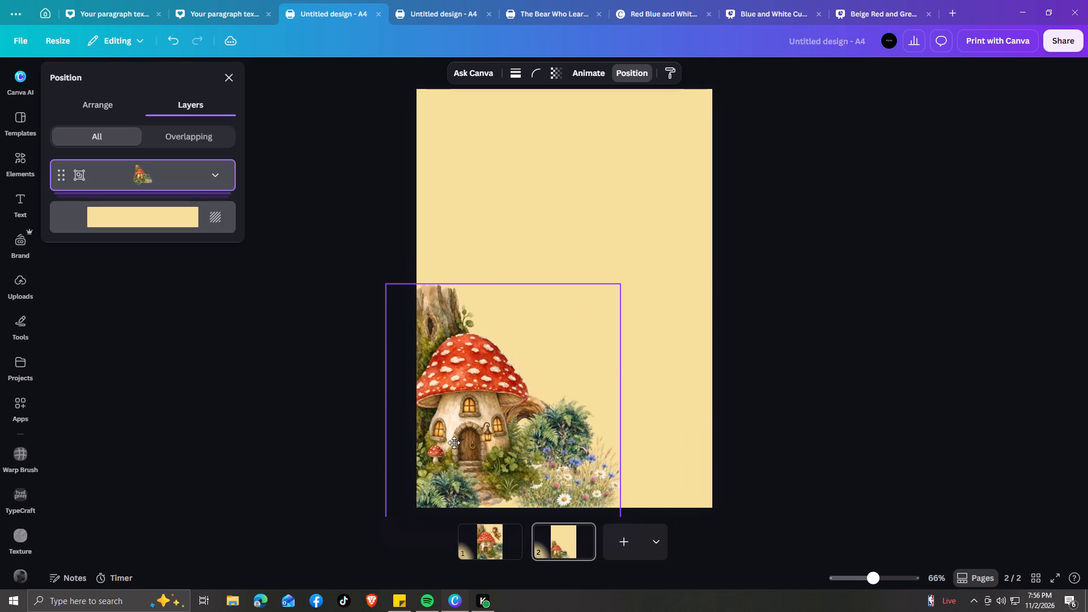
pyautogui.moveTo(454, 443); pyautogui.dragTo(456, 442)
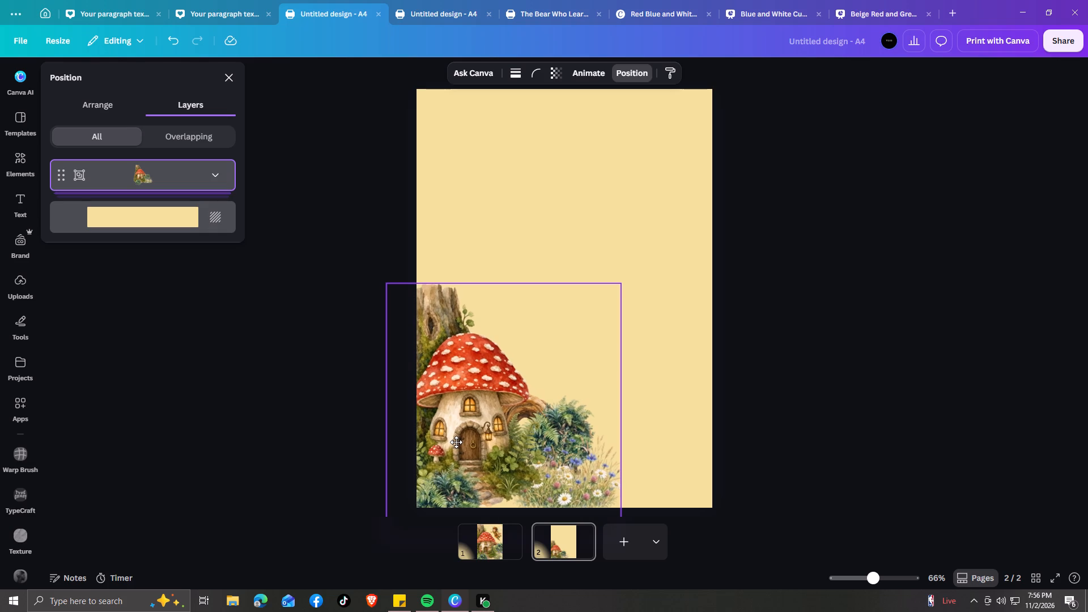
pyautogui.moveTo(456, 442); pyautogui.dragTo(456, 441)
pyautogui.moveTo(620, 283); pyautogui.dragTo(620, 279)
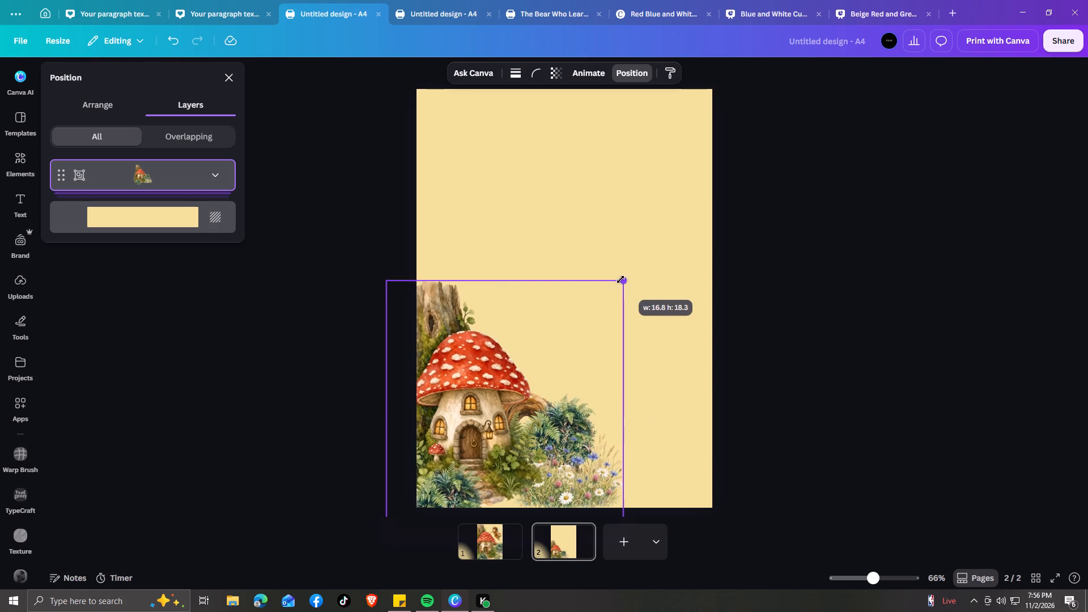
pyautogui.moveTo(620, 279); pyautogui.dragTo(636, 266)
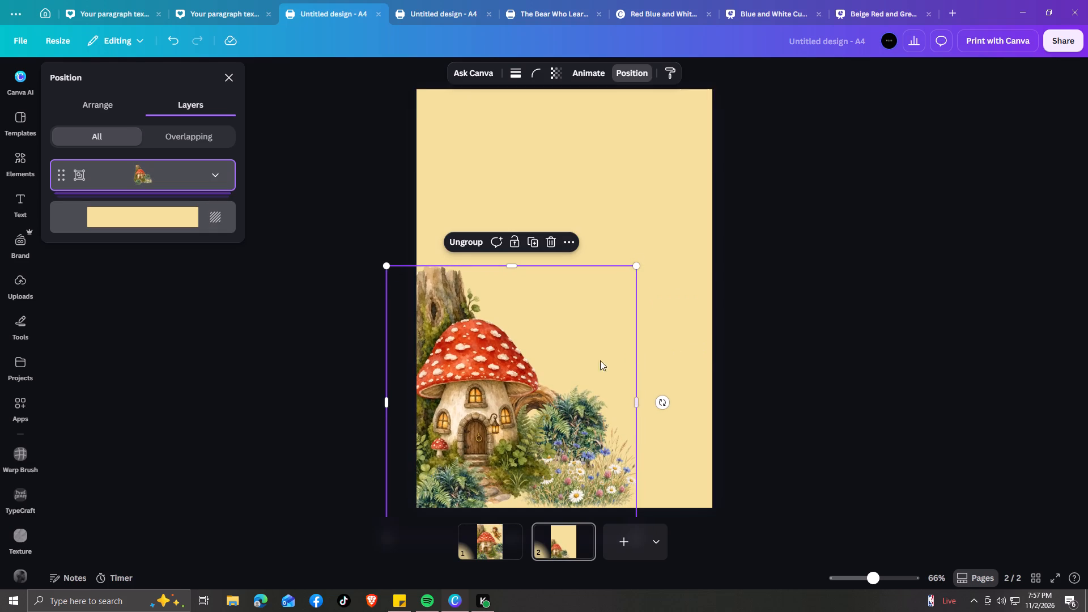
# Check page 2 of the existing A4 design, and move the group's root arch right of the mushroom house and widen it.
pyautogui.click(422, 11)
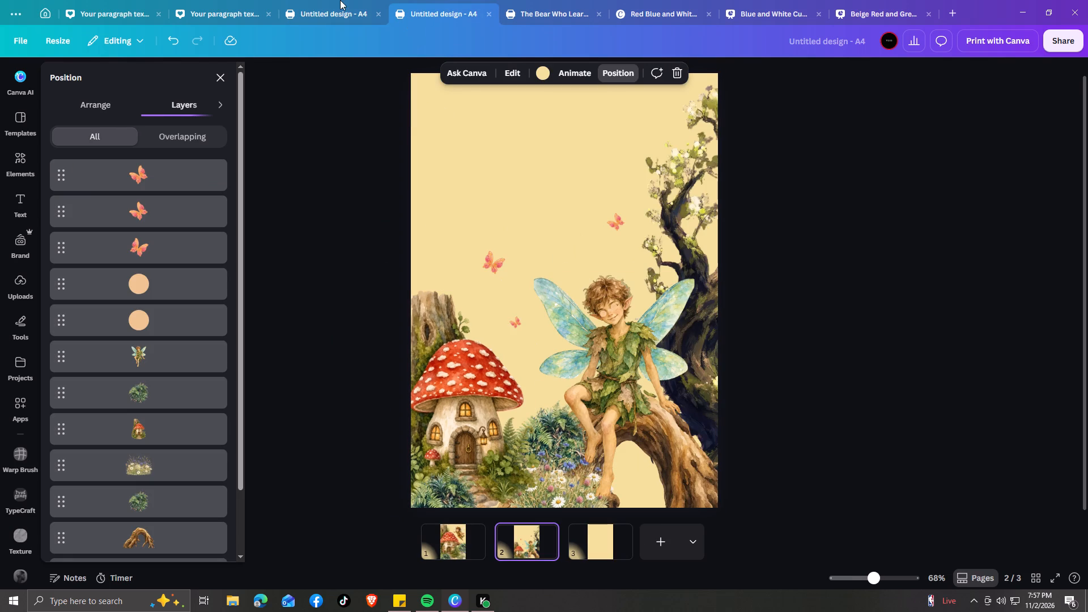
pyautogui.click(315, 10)
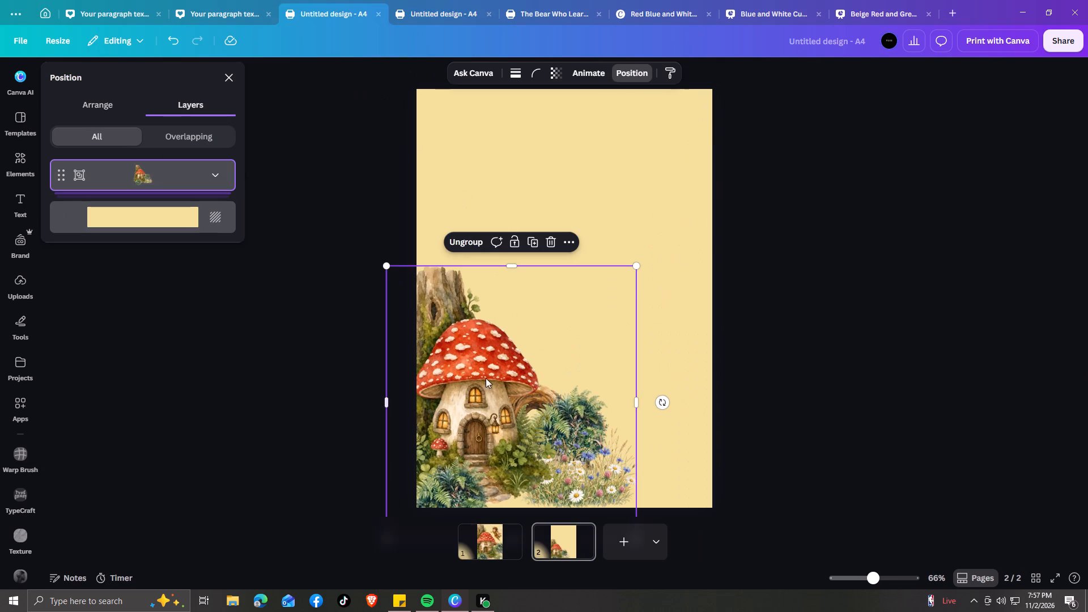
pyautogui.click(210, 172)
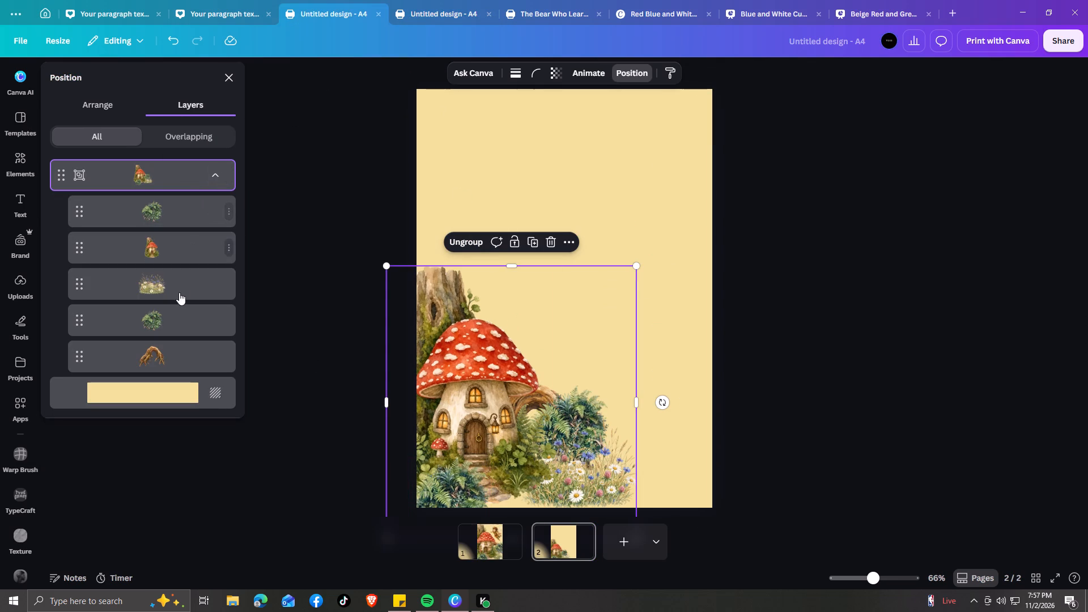
pyautogui.click(171, 355)
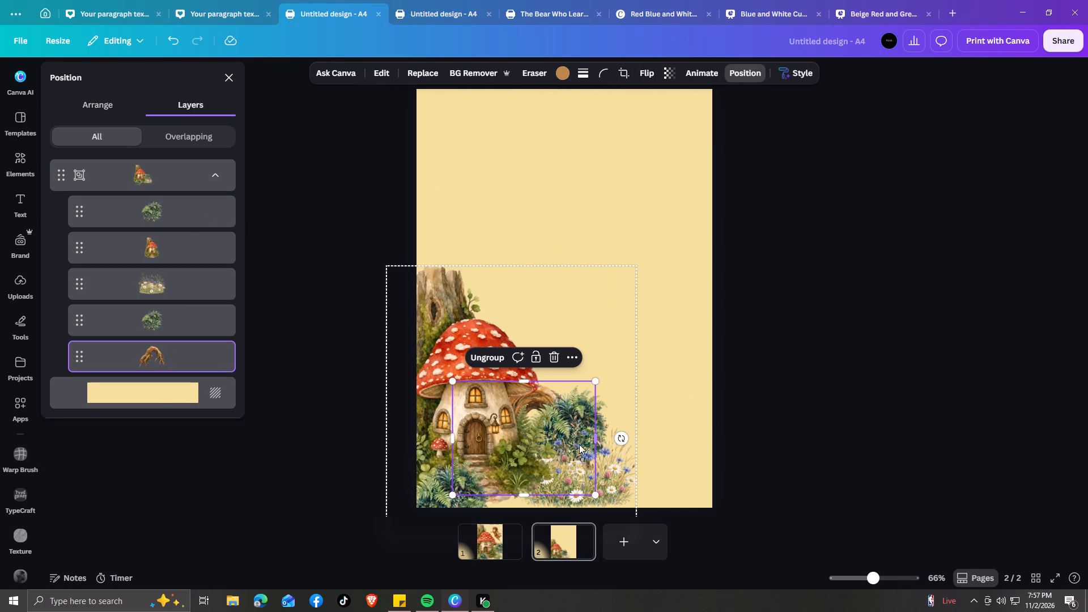
pyautogui.moveTo(546, 399); pyautogui.dragTo(592, 399)
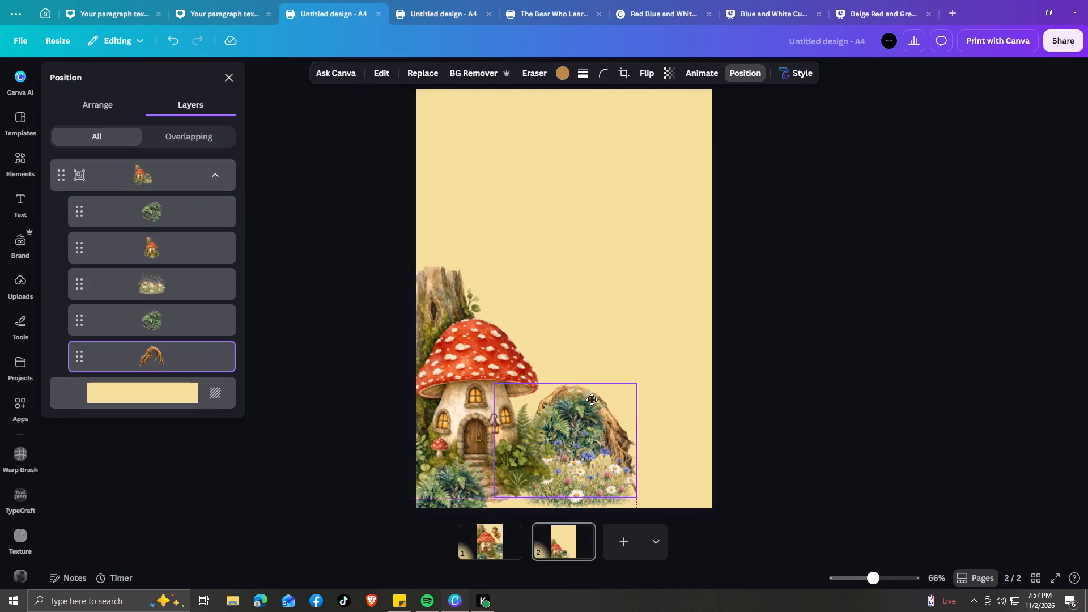
pyautogui.moveTo(592, 399); pyautogui.dragTo(588, 399)
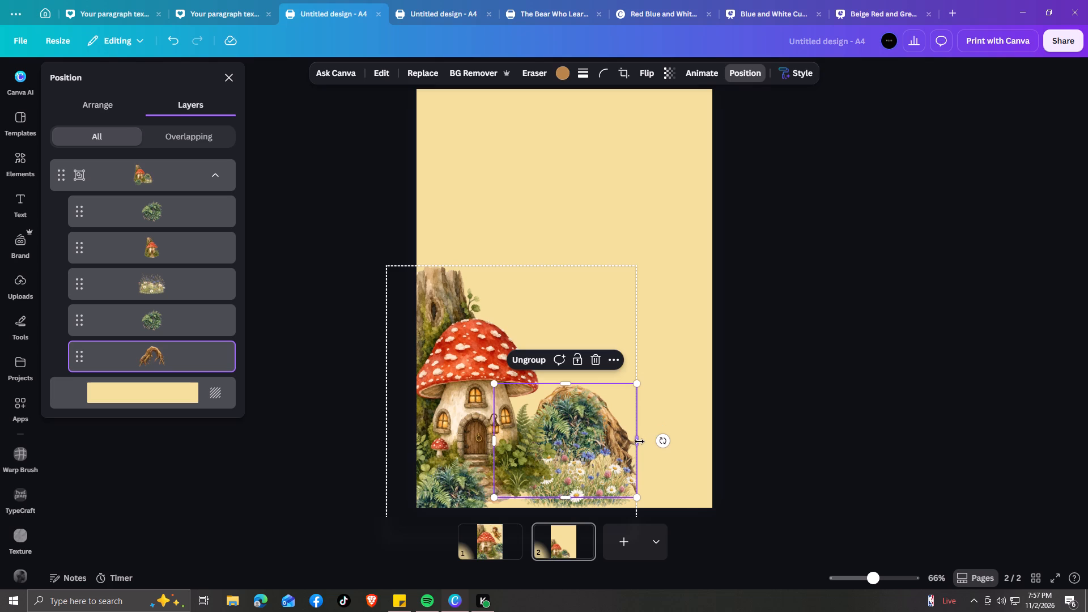
pyautogui.moveTo(639, 441); pyautogui.dragTo(707, 443)
pyautogui.moveTo(661, 416); pyautogui.dragTo(657, 433)
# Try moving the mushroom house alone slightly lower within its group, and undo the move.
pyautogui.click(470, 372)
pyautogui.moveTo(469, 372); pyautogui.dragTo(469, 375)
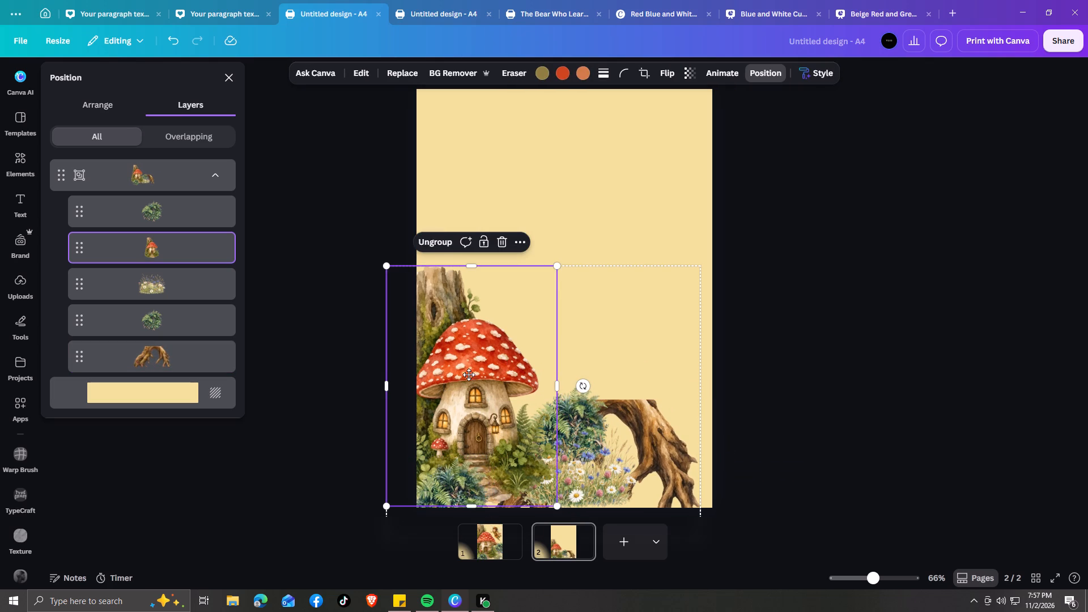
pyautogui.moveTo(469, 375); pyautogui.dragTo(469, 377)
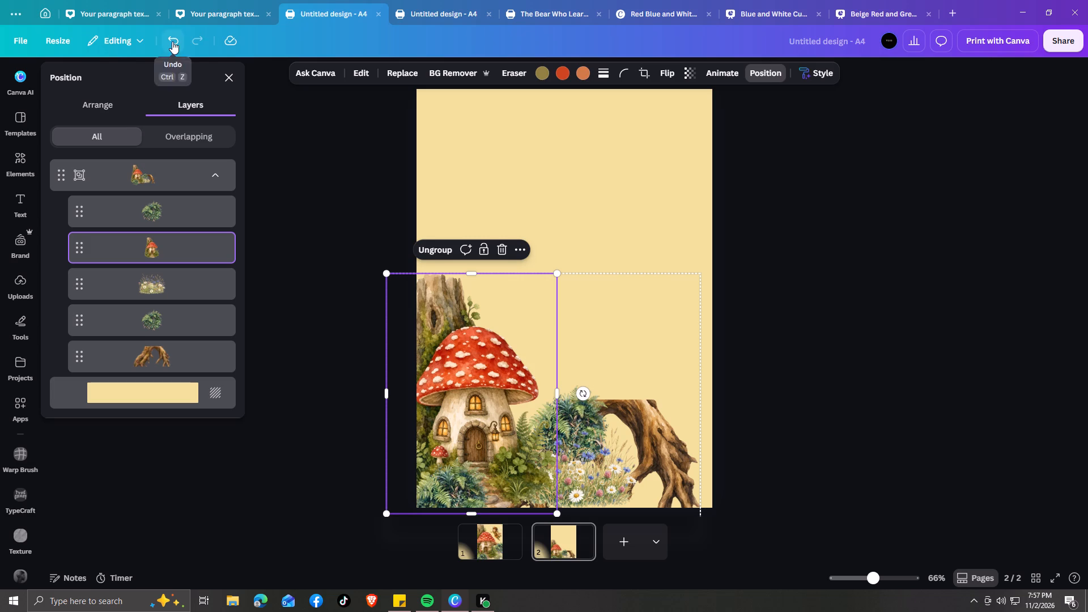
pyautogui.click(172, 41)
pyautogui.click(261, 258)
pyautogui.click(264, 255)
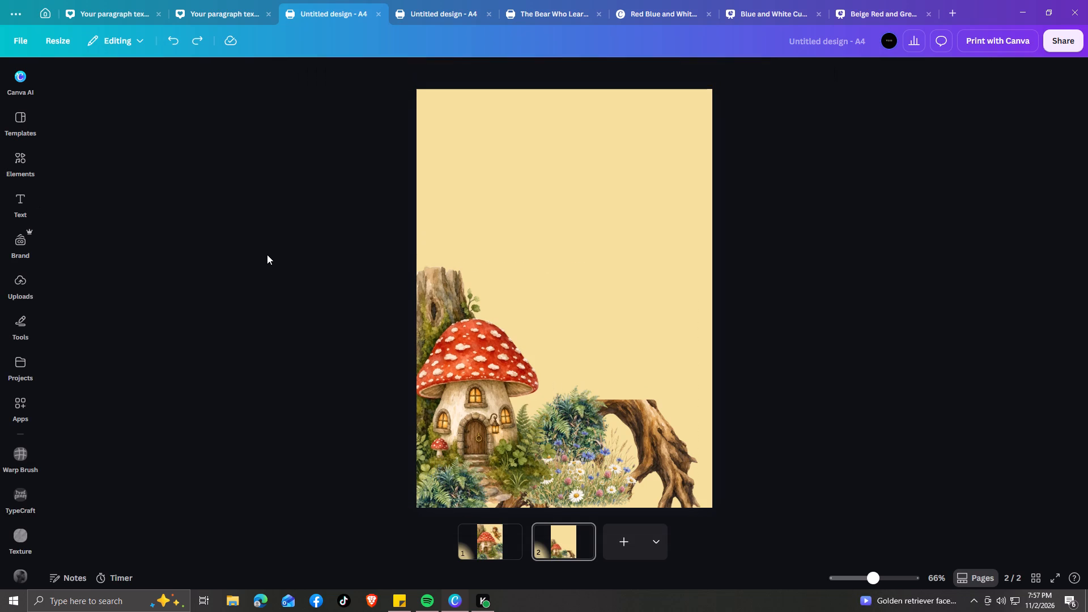
# Move the whole mushroom house group slightly lower on page 2.
pyautogui.click(482, 314)
pyautogui.click(489, 314)
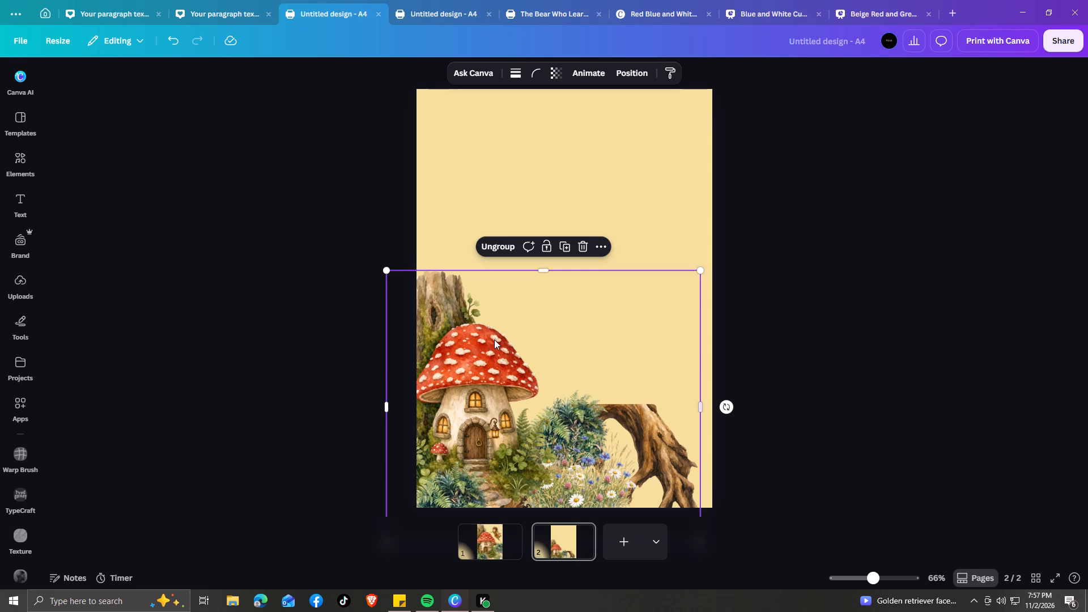
pyautogui.moveTo(494, 339); pyautogui.dragTo(493, 345)
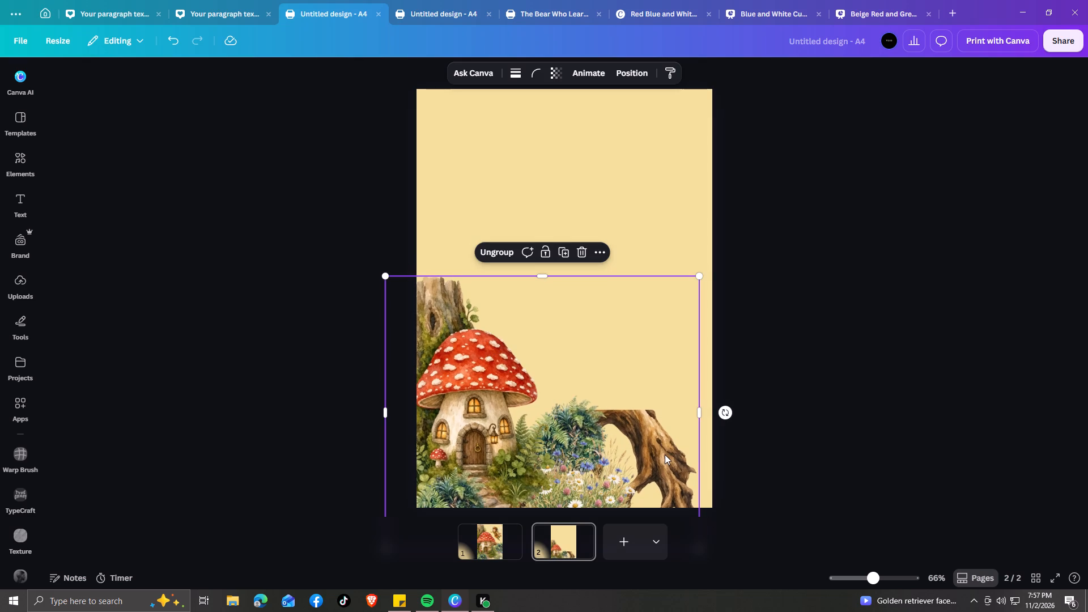
# Extend the root arch's cut-off top upward and move the arch into the page's bottom-right corner, partly past the edge.
pyautogui.click(665, 454)
pyautogui.moveTo(593, 409); pyautogui.dragTo(592, 404)
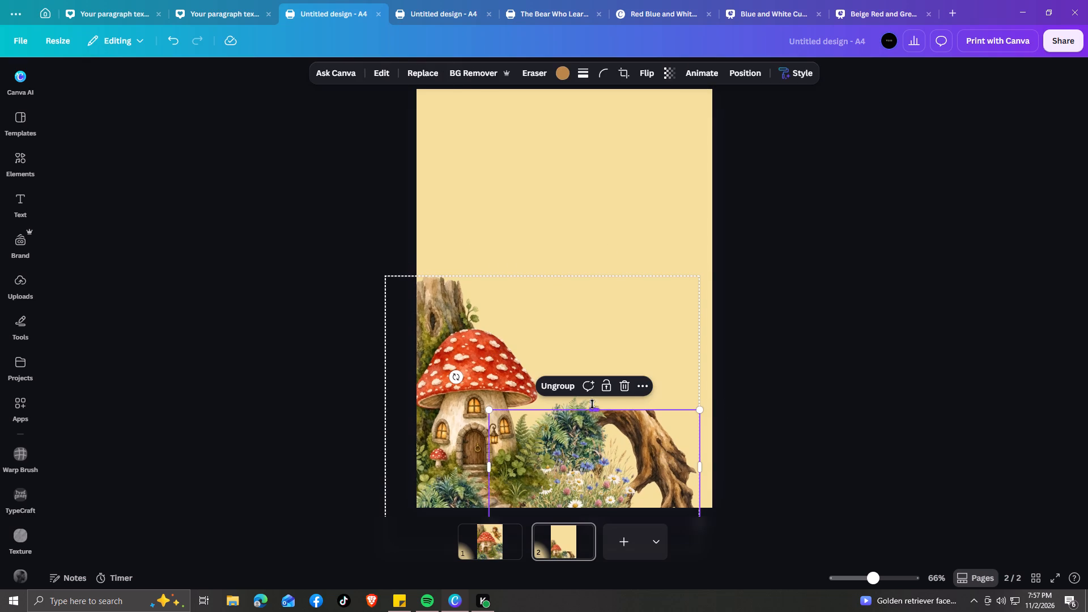
pyautogui.moveTo(592, 404); pyautogui.dragTo(592, 384)
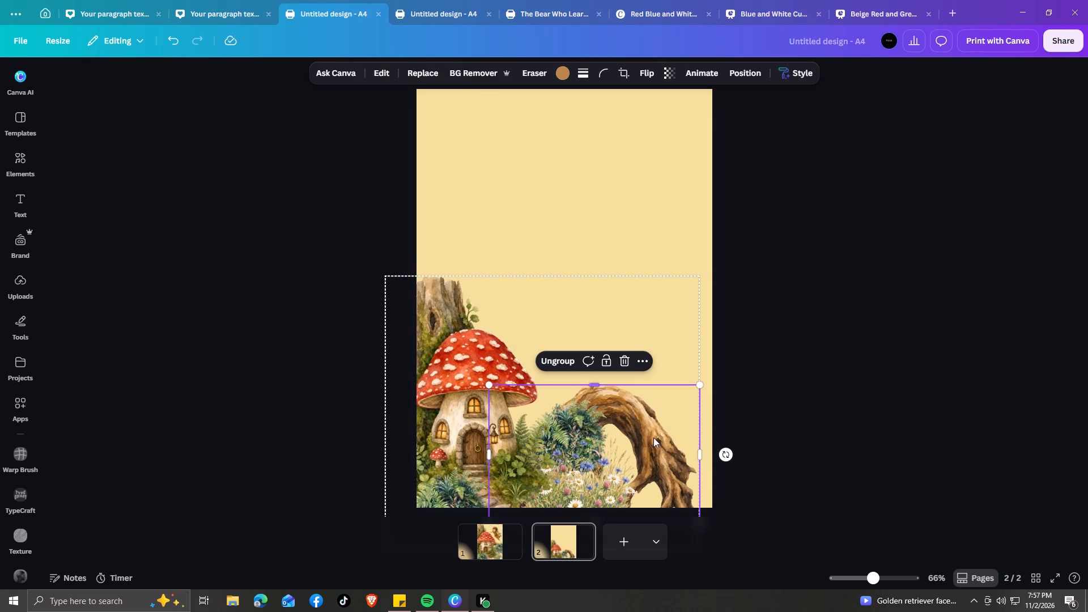
pyautogui.moveTo(661, 453); pyautogui.dragTo(677, 467)
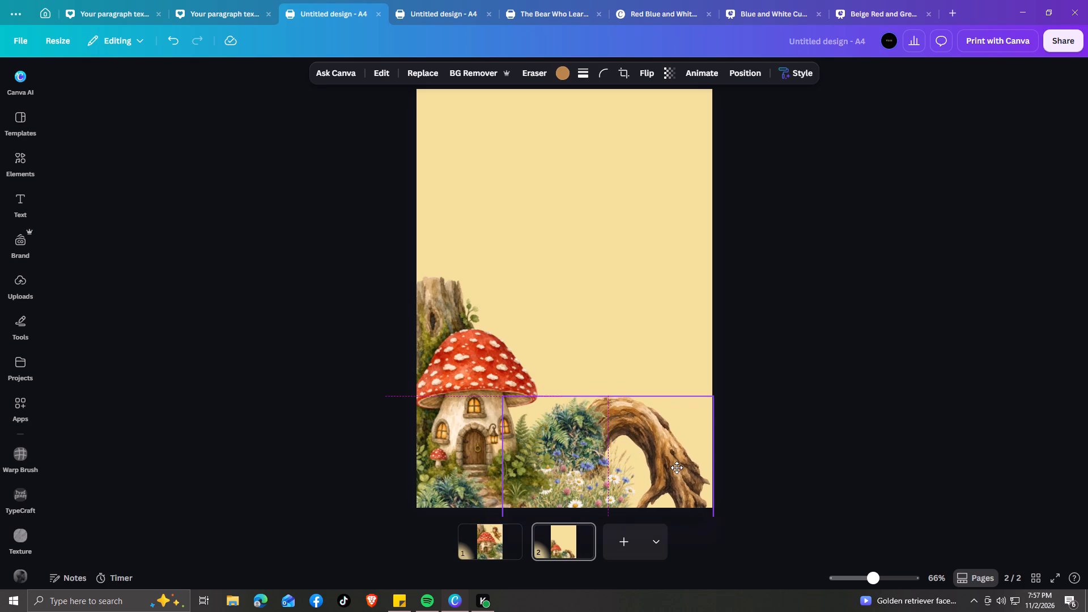
pyautogui.moveTo(677, 467); pyautogui.dragTo(685, 489)
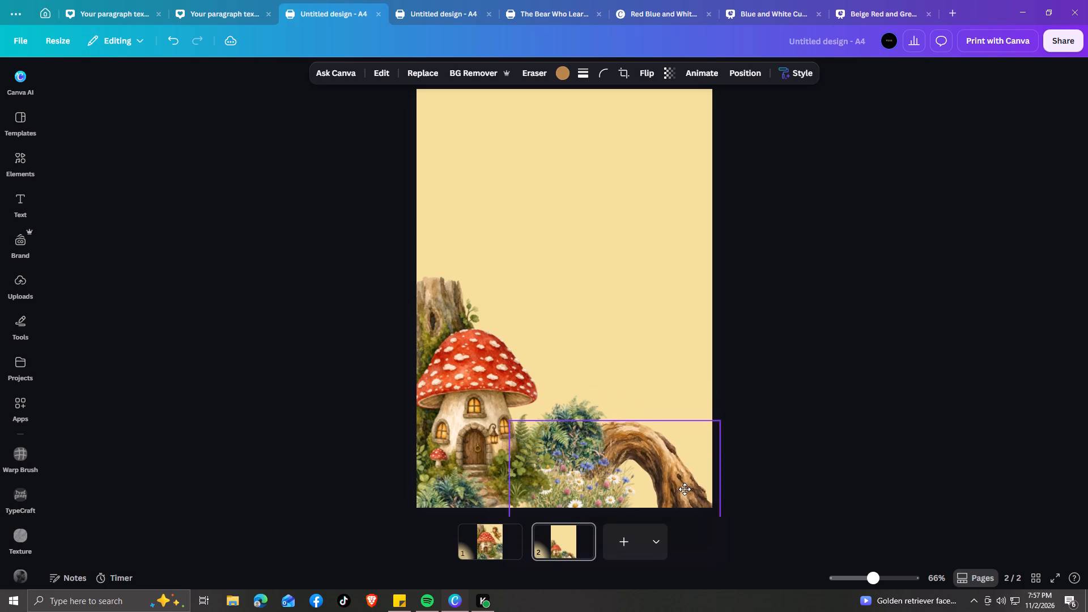
pyautogui.moveTo(685, 489); pyautogui.dragTo(698, 486)
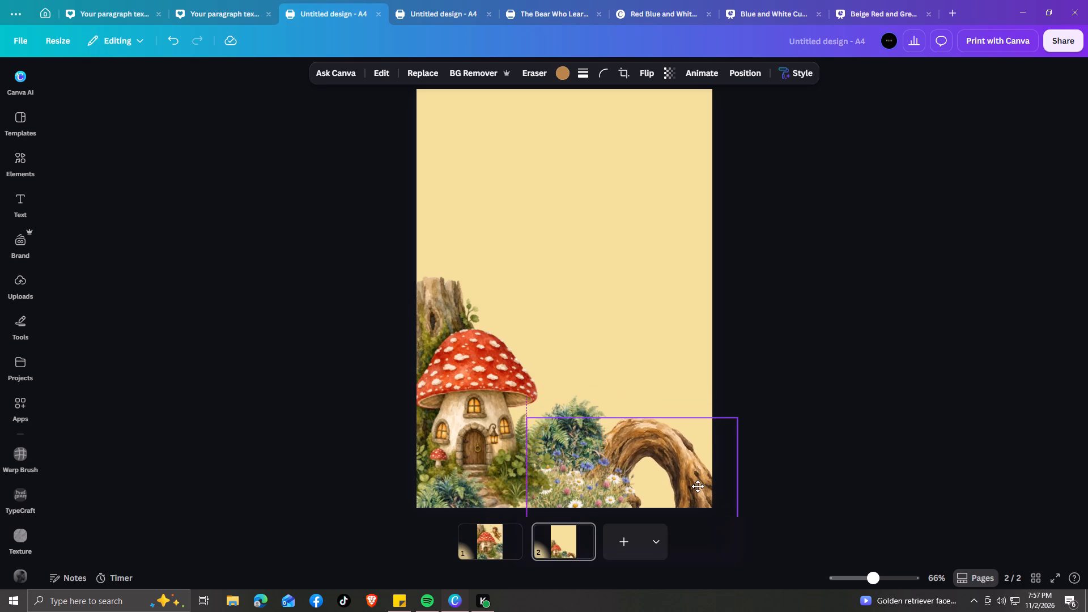
pyautogui.moveTo(698, 486); pyautogui.dragTo(692, 482)
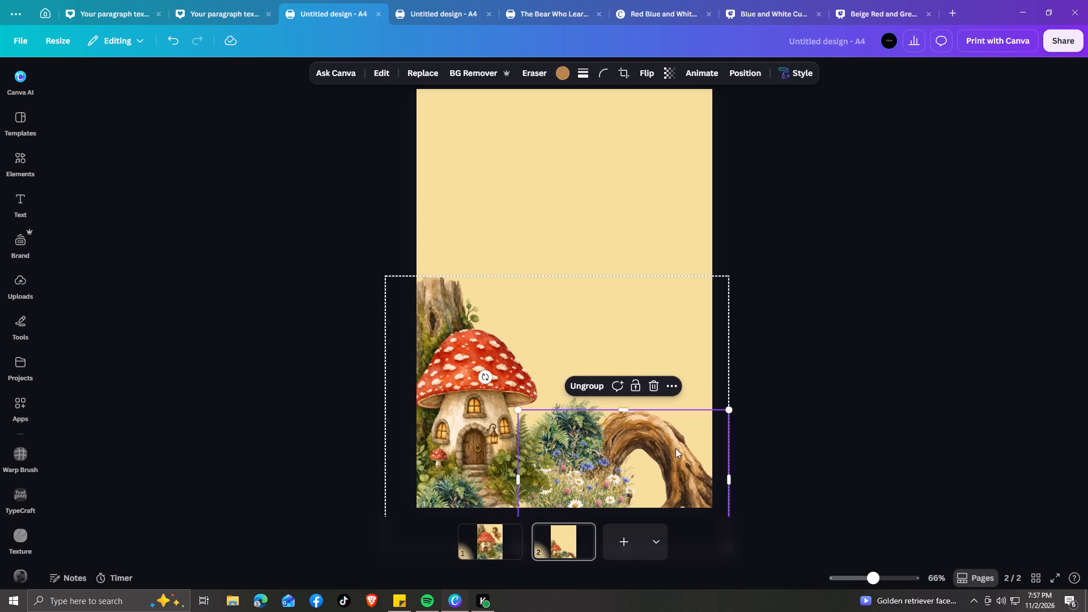
pyautogui.click(674, 465)
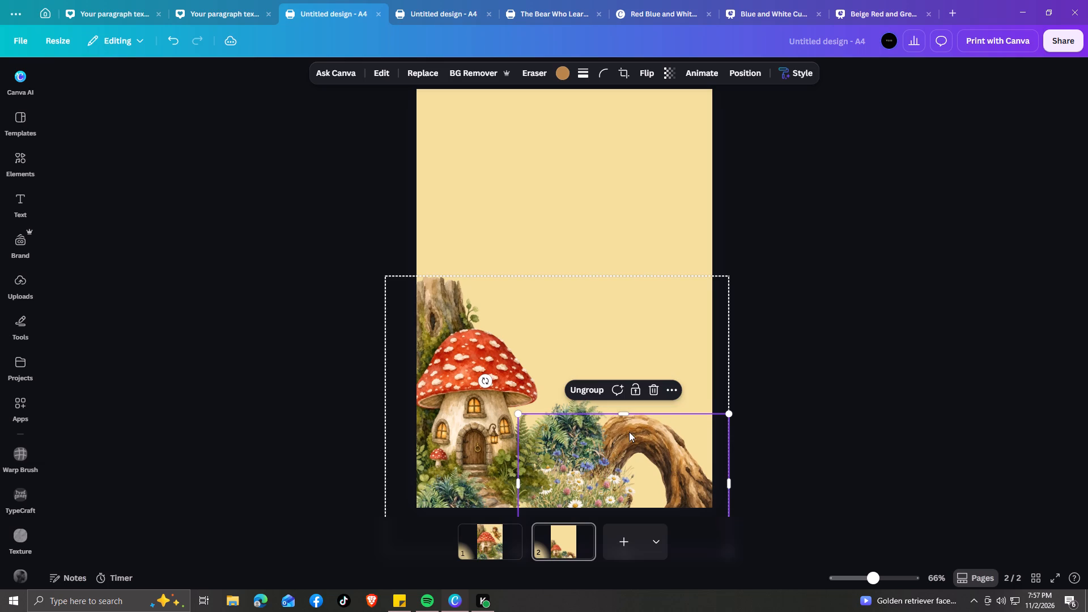
pyautogui.click(622, 412)
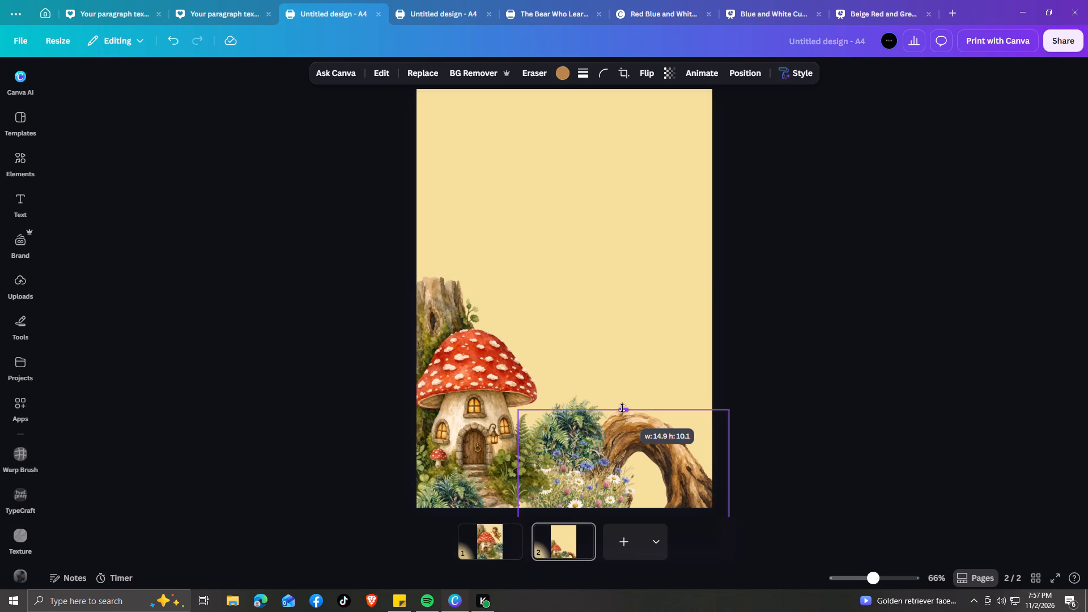
pyautogui.click(885, 354)
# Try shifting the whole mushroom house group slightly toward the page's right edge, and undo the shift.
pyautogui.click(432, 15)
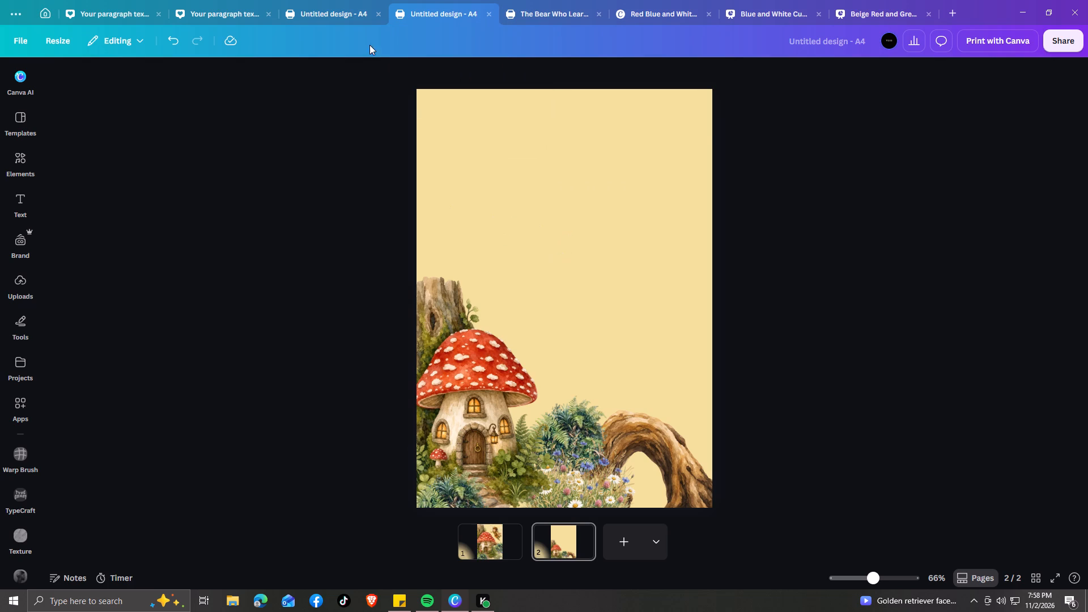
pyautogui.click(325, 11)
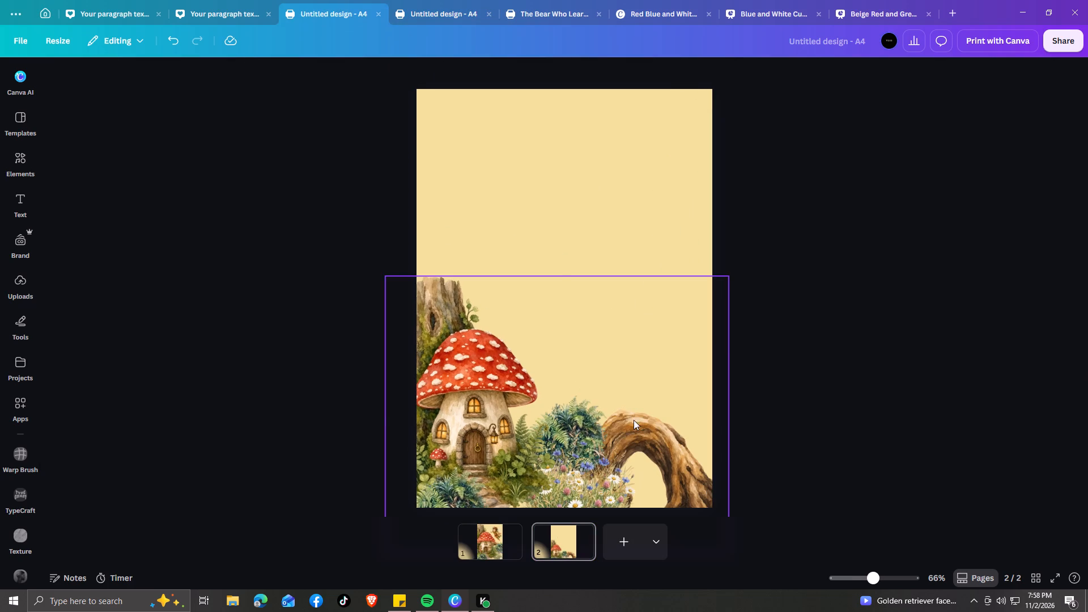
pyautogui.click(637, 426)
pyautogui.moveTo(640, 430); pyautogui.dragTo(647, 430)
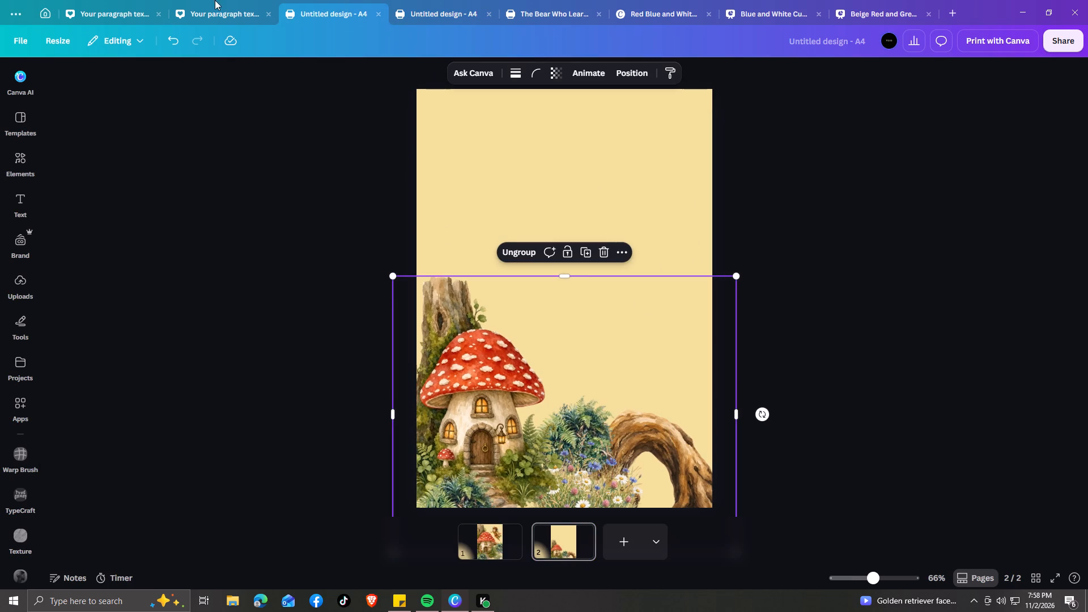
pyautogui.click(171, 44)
# Enlarge the root arch within the group so it rises higher and extends further past the page's right edge.
pyautogui.click(658, 456)
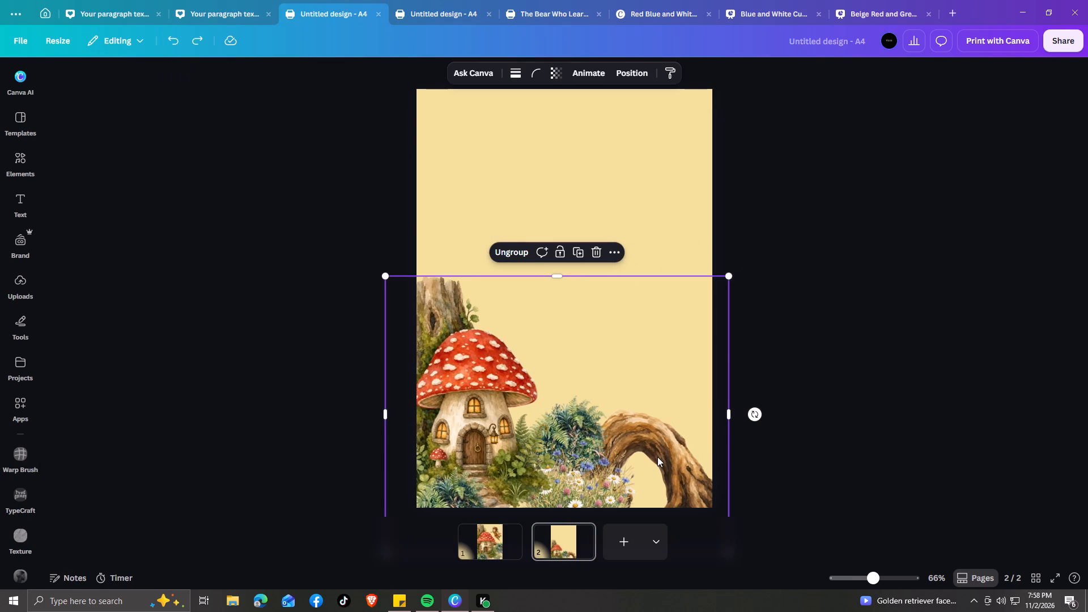
pyautogui.click(641, 441)
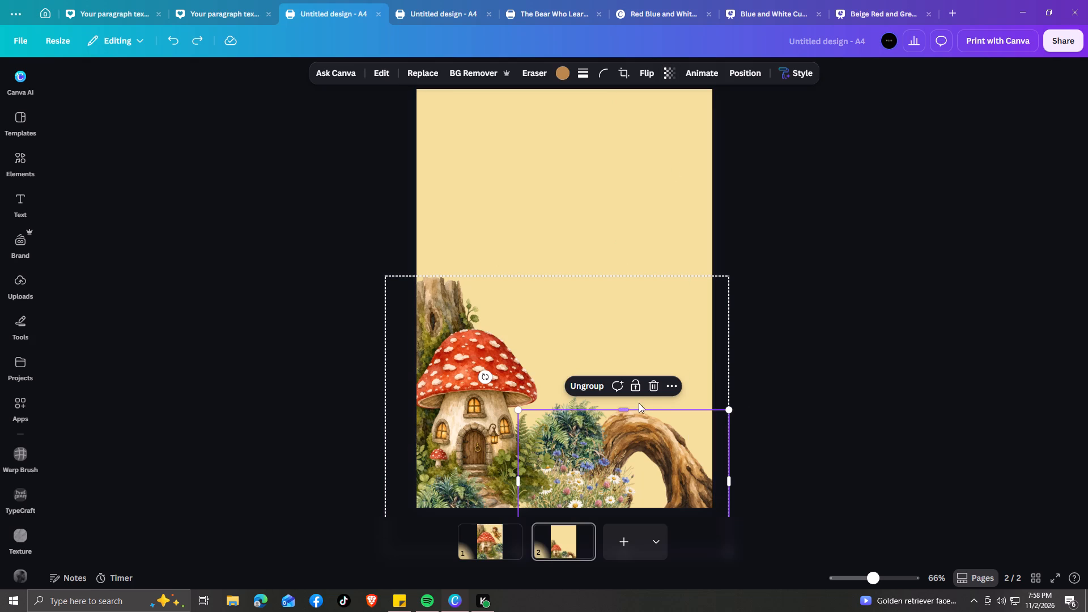
pyautogui.moveTo(731, 406); pyautogui.dragTo(731, 405)
pyautogui.moveTo(731, 405); pyautogui.dragTo(746, 386)
pyautogui.click(692, 440)
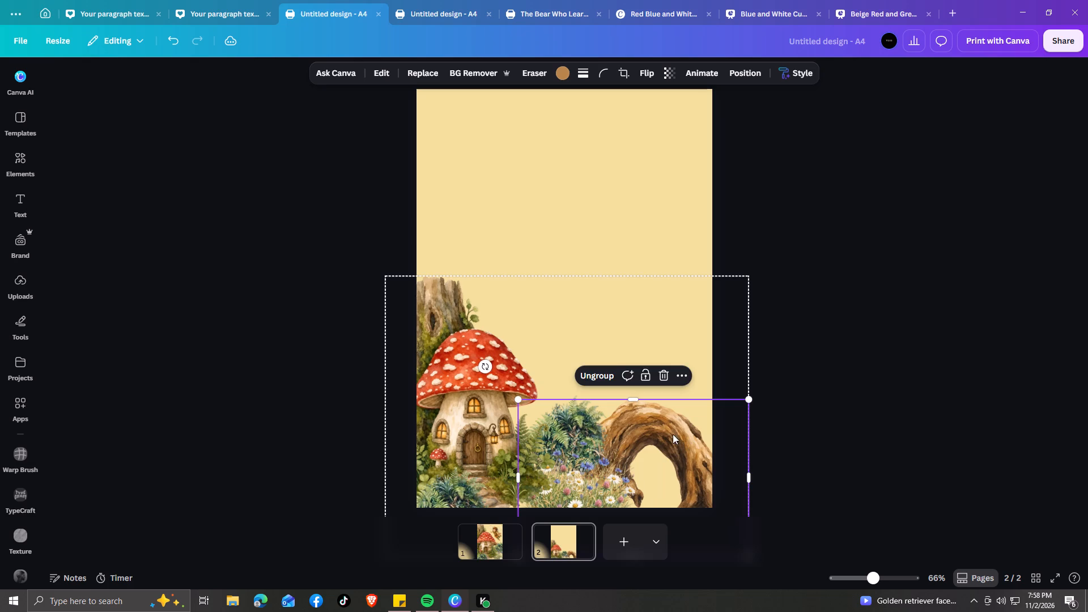
# In the existing design, group the fairy on page 2 with the two skin-coloured circles over its face.
pyautogui.click(439, 13)
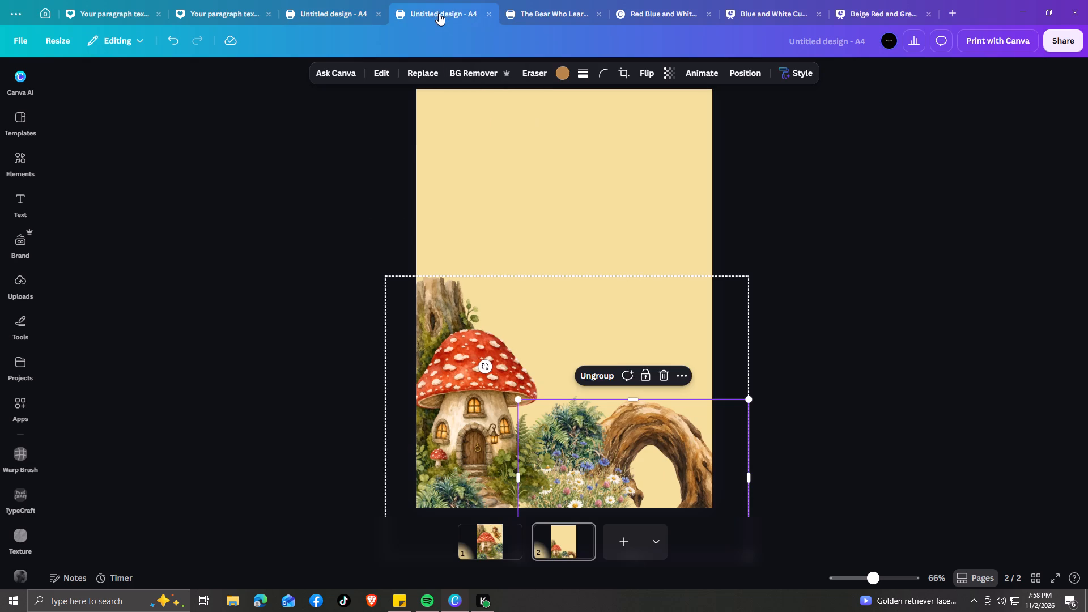
pyautogui.click(604, 342)
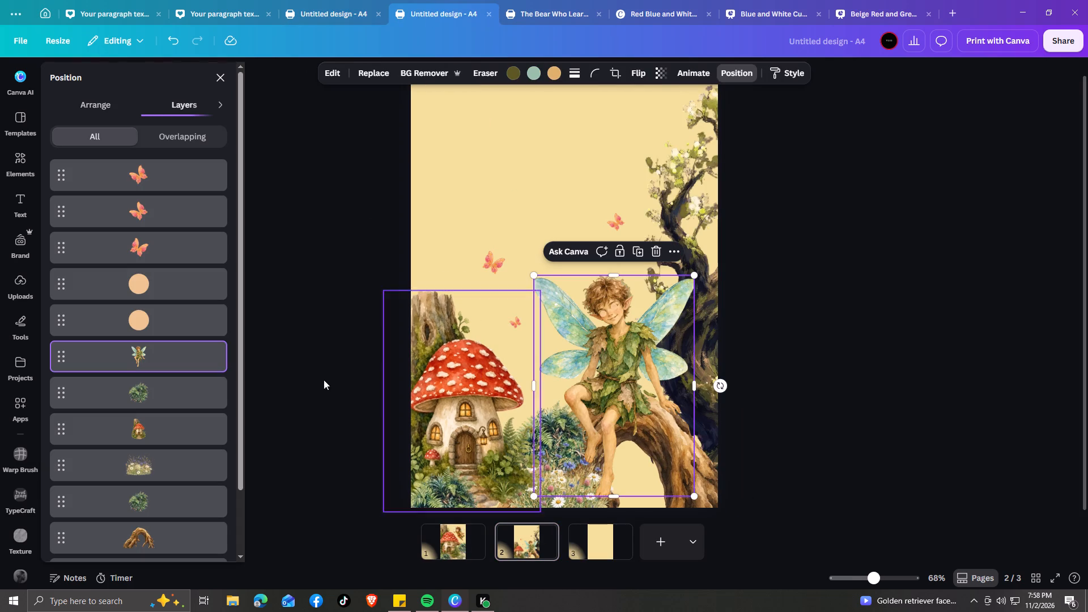
pyautogui.keyDown('shift'); pyautogui.click(179, 324); pyautogui.keyUp('shift')
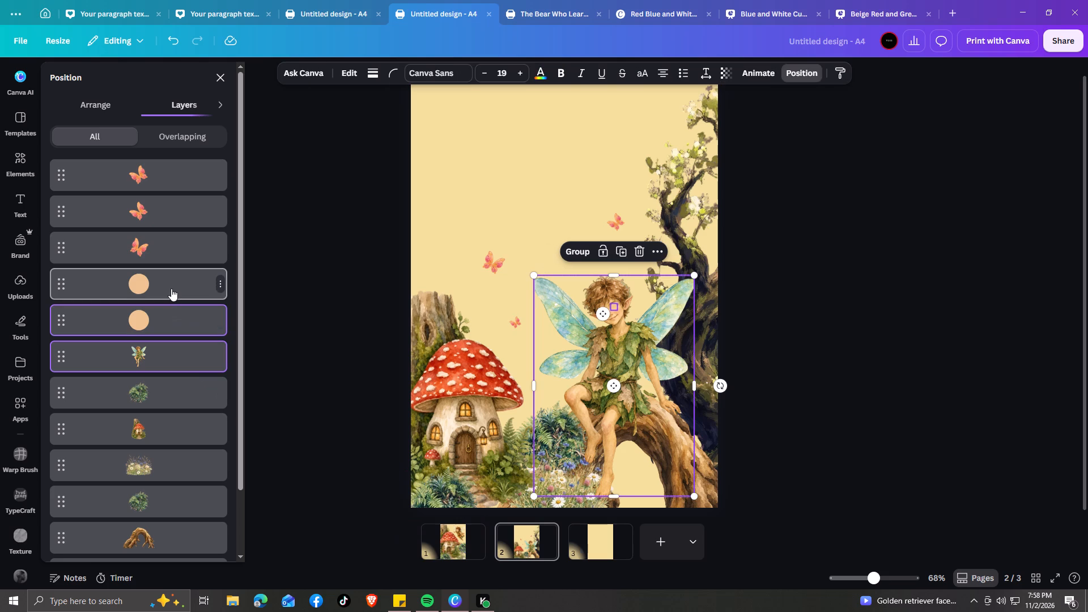
pyautogui.keyDown('shift'); pyautogui.click(169, 286); pyautogui.keyUp('shift')
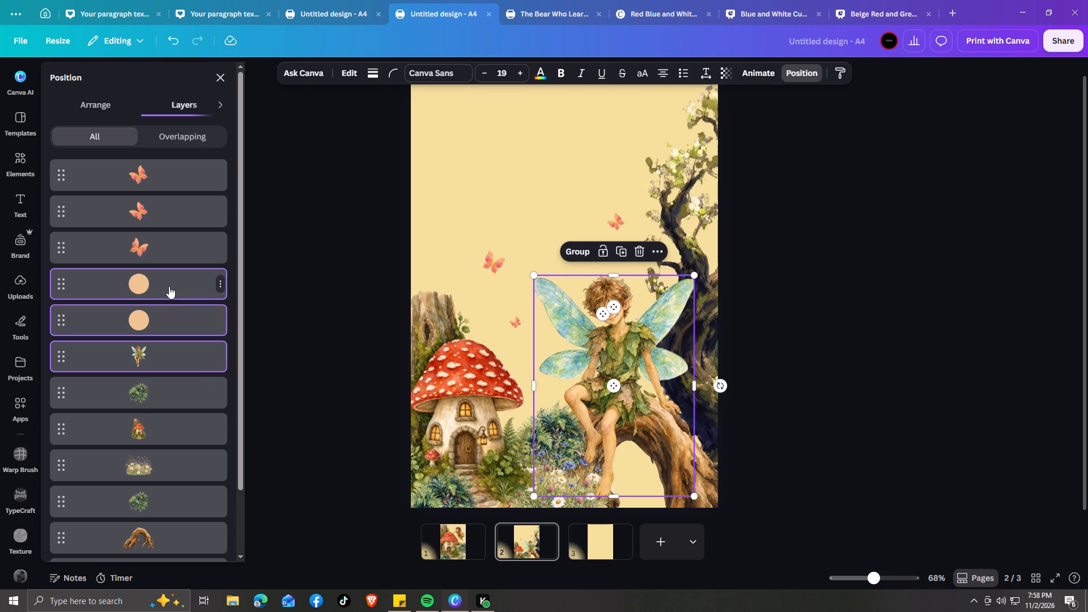
pyautogui.hotkey('ctrl', 'g')
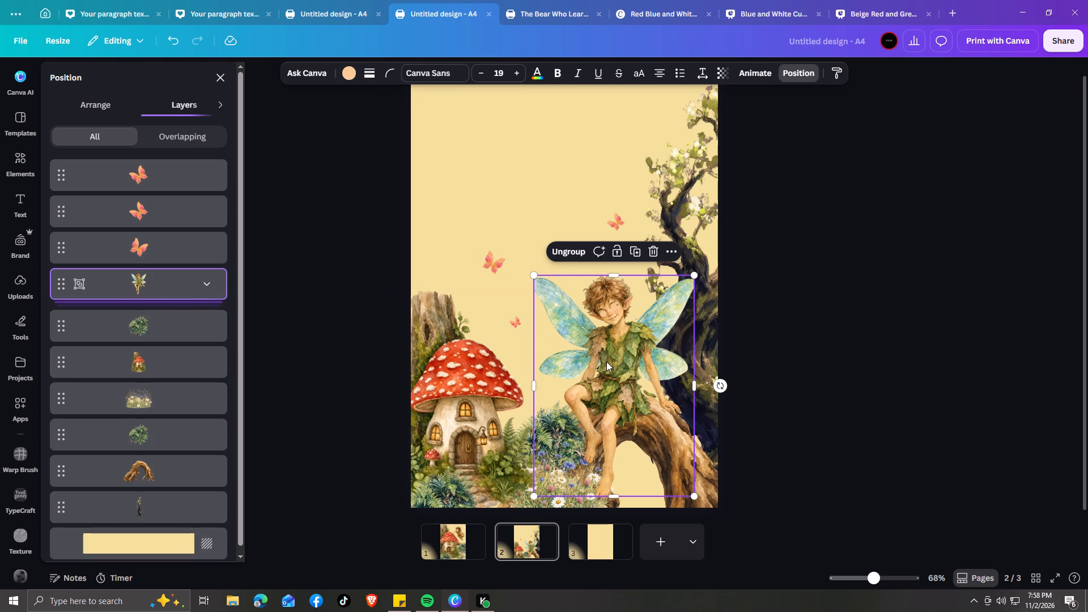
pyautogui.click(883, 326)
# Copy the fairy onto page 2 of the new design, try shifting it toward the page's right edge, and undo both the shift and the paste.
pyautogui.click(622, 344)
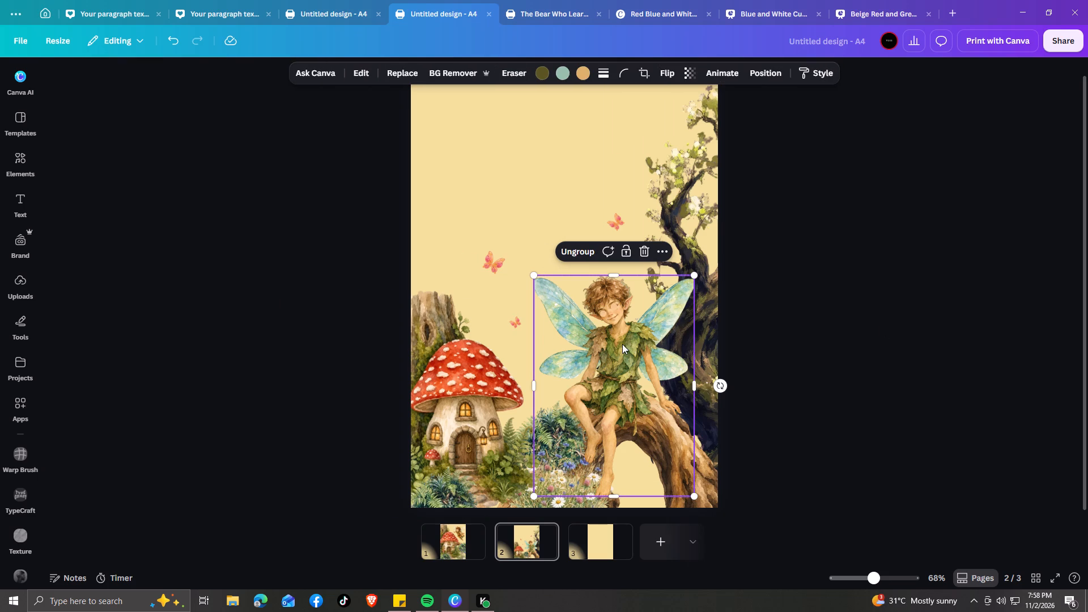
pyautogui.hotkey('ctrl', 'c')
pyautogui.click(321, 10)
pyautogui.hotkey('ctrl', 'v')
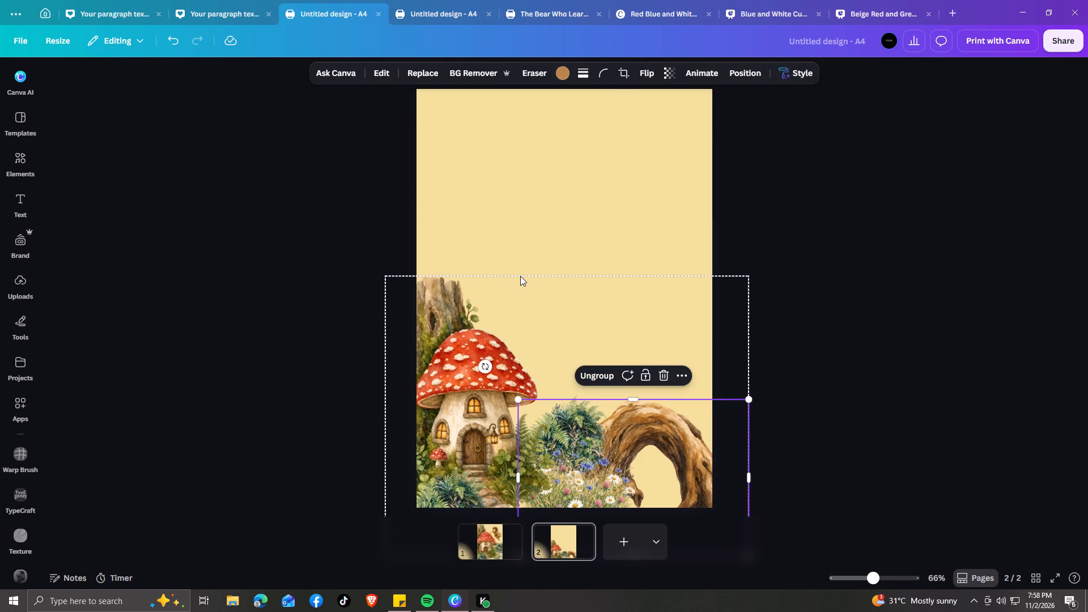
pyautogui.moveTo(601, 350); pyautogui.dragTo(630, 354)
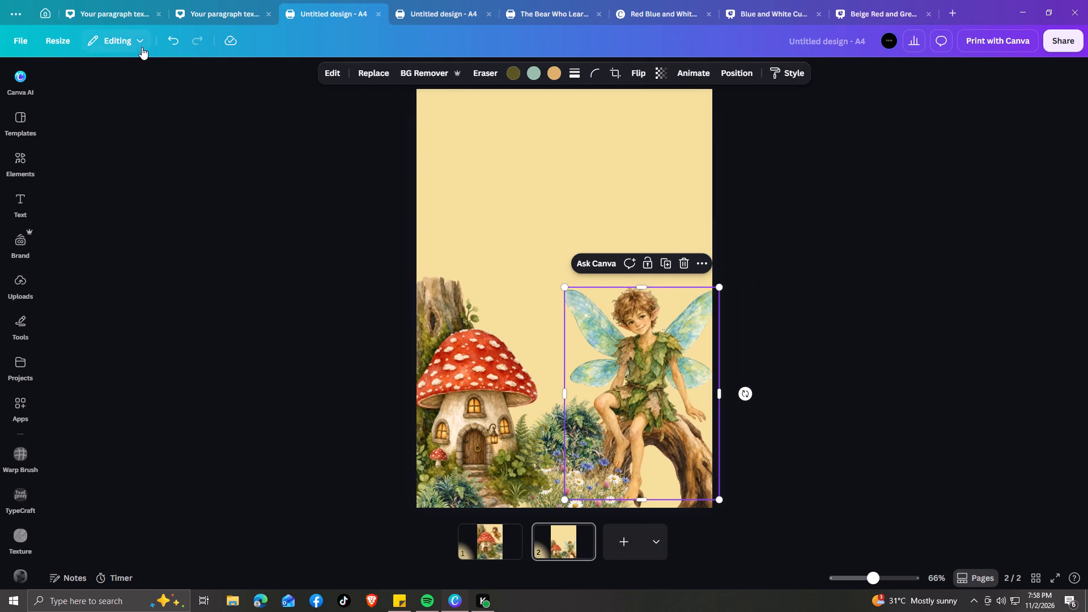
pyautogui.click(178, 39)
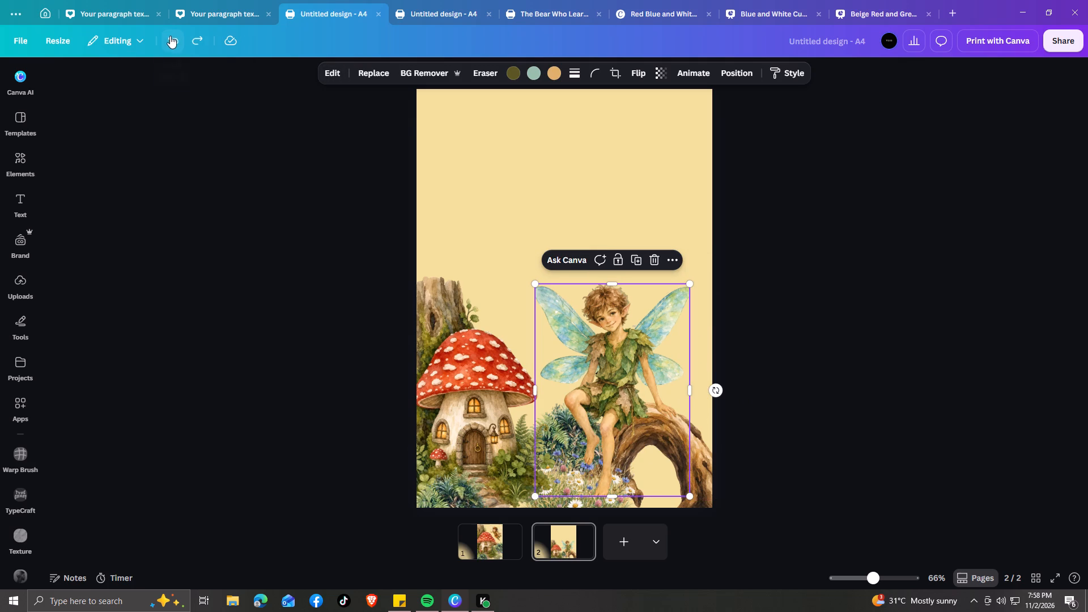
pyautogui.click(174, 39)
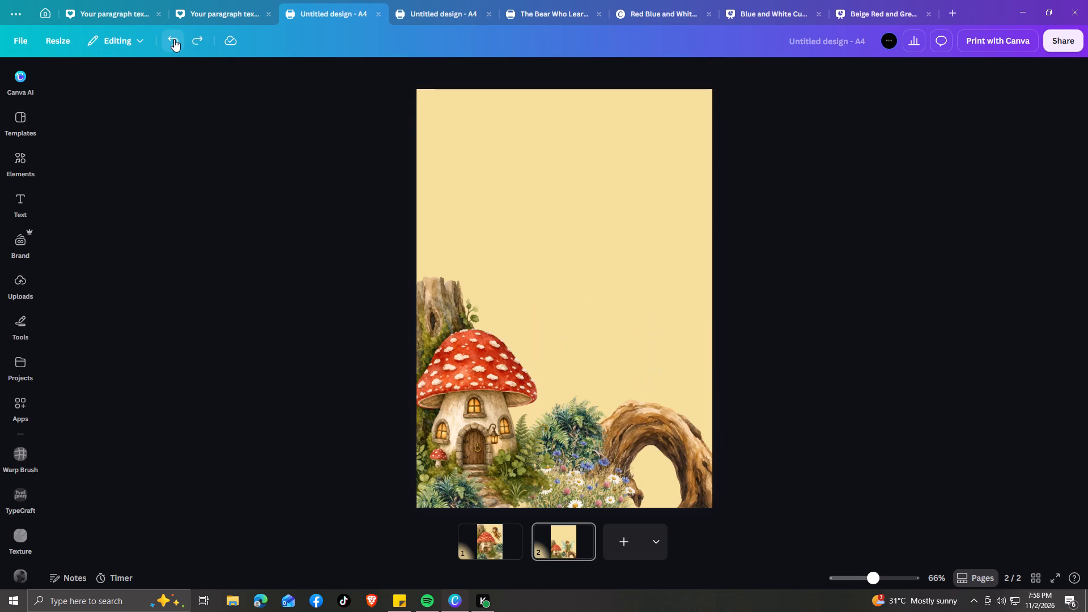
# Copy the existing design's fairy onto page 2 of the new design again and nudge it slightly away from the mushroom house.
pyautogui.click(441, 18)
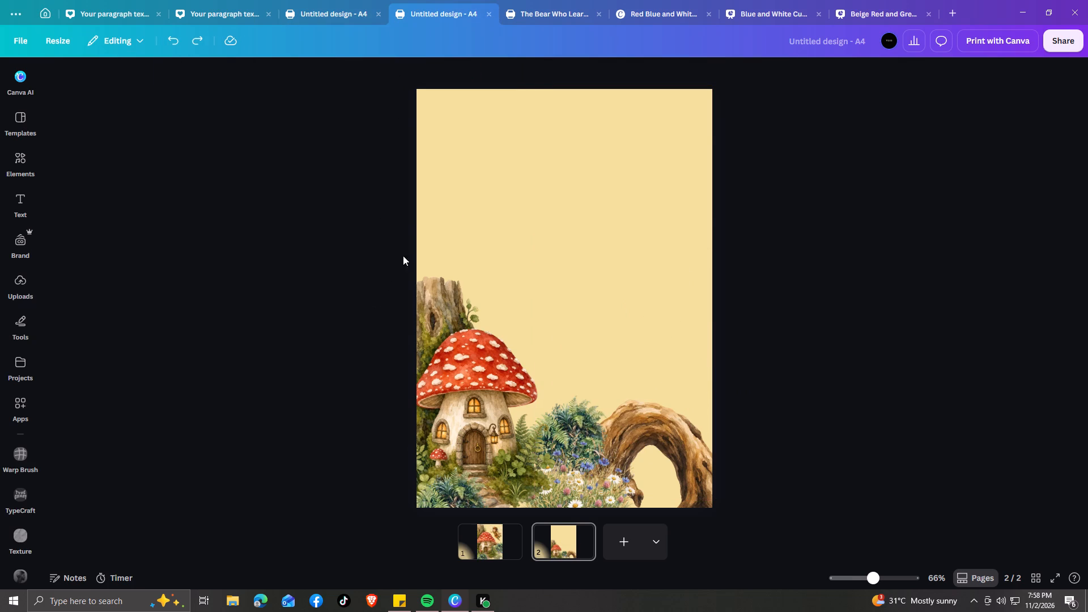
pyautogui.click(609, 316)
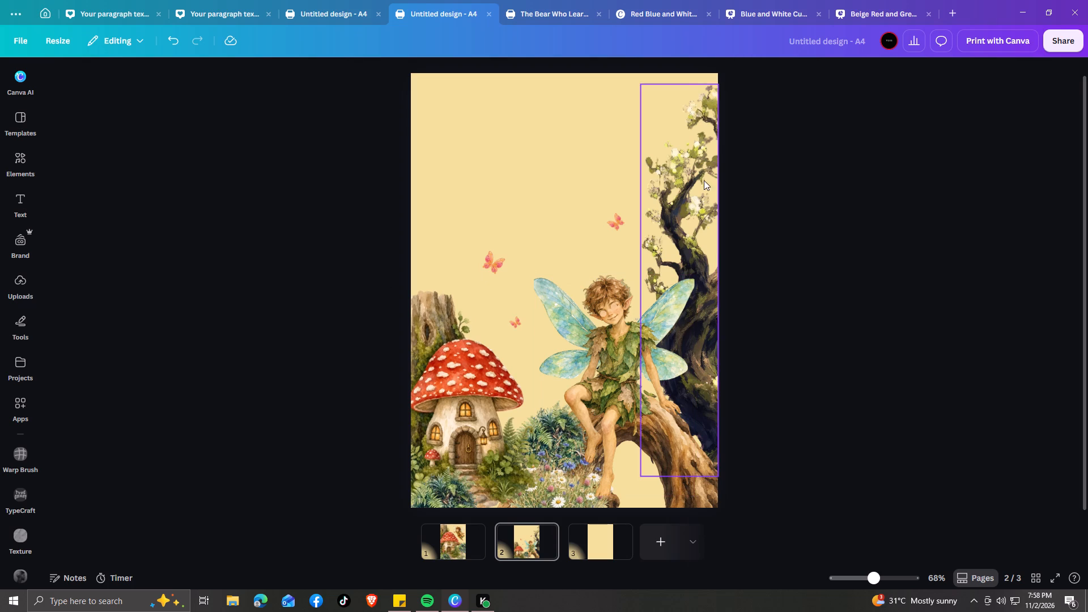
pyautogui.hotkey('ctrl', 'c')
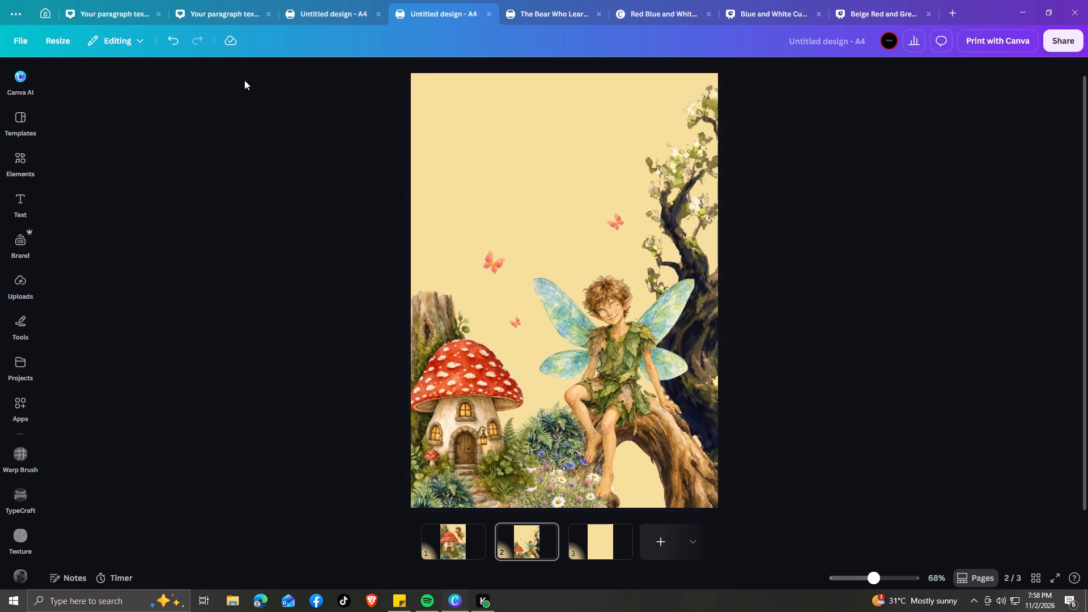
pyautogui.click(318, 13)
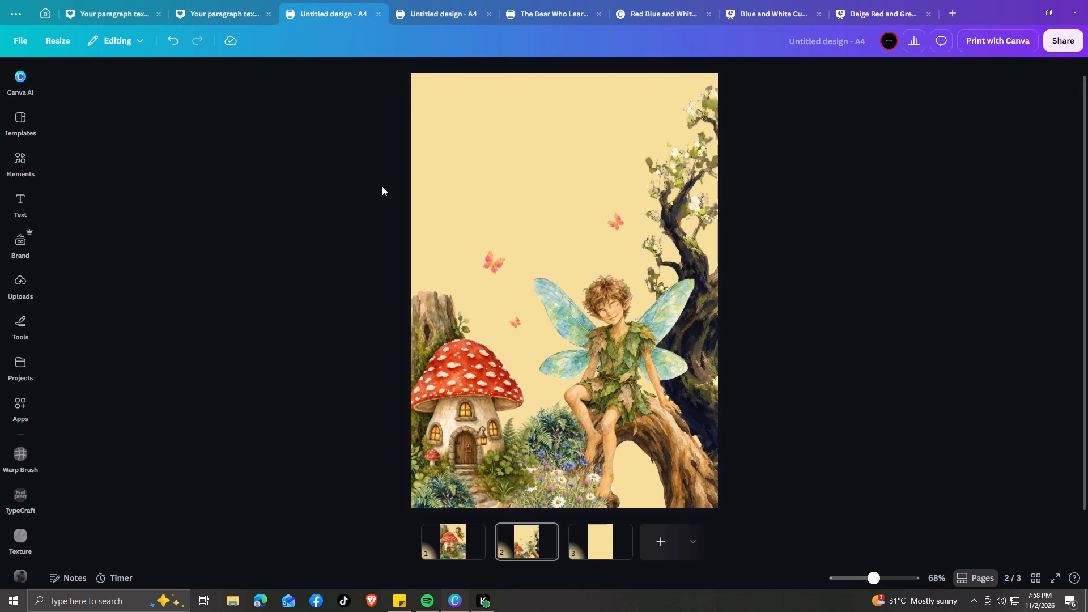
pyautogui.hotkey('ctrl', 'v')
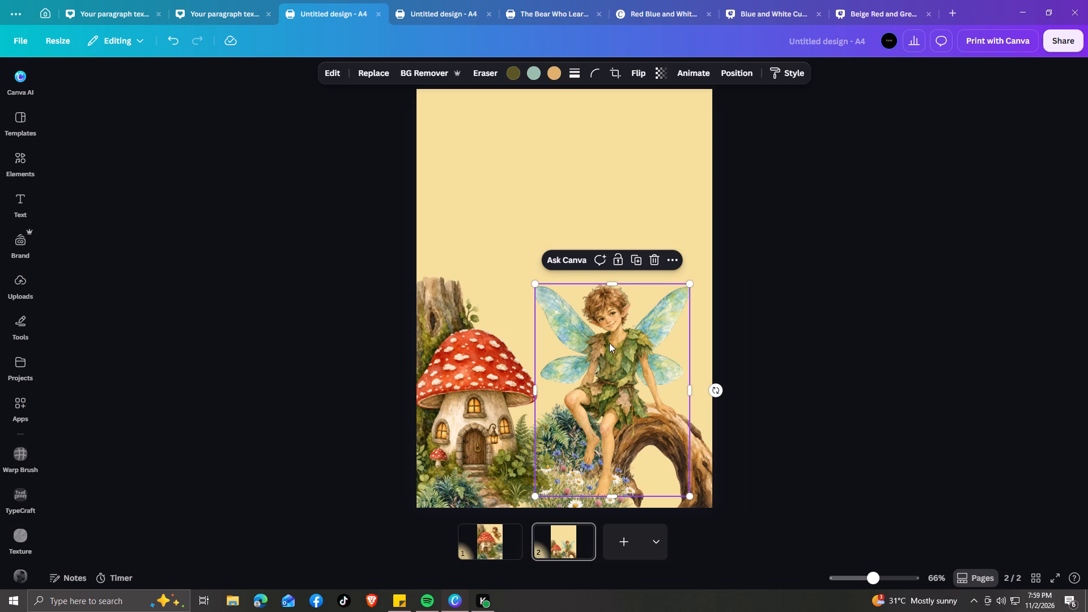
pyautogui.click(613, 346)
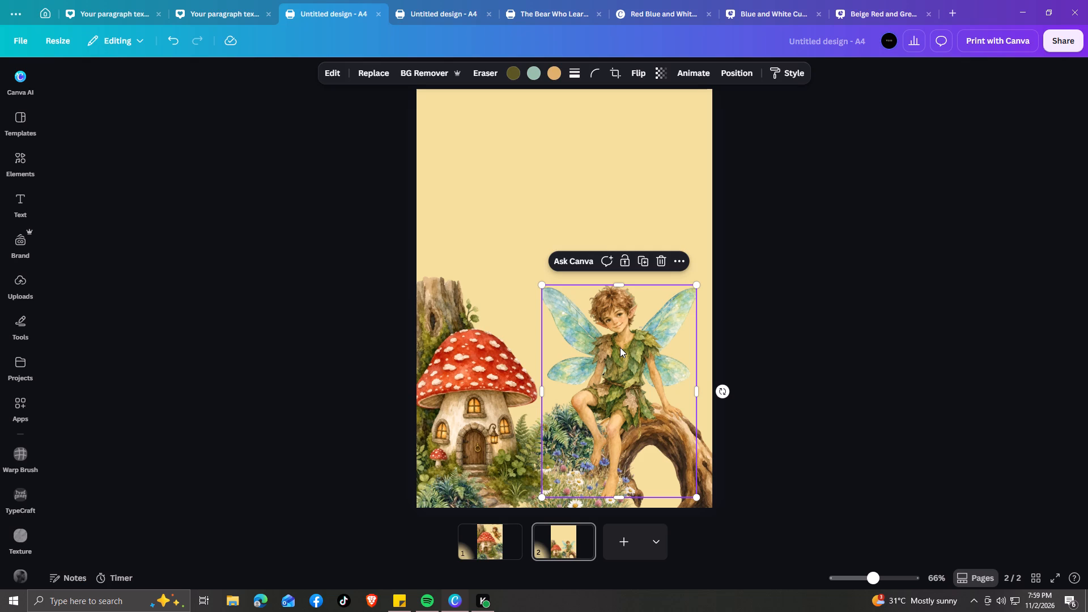
pyautogui.click(741, 266)
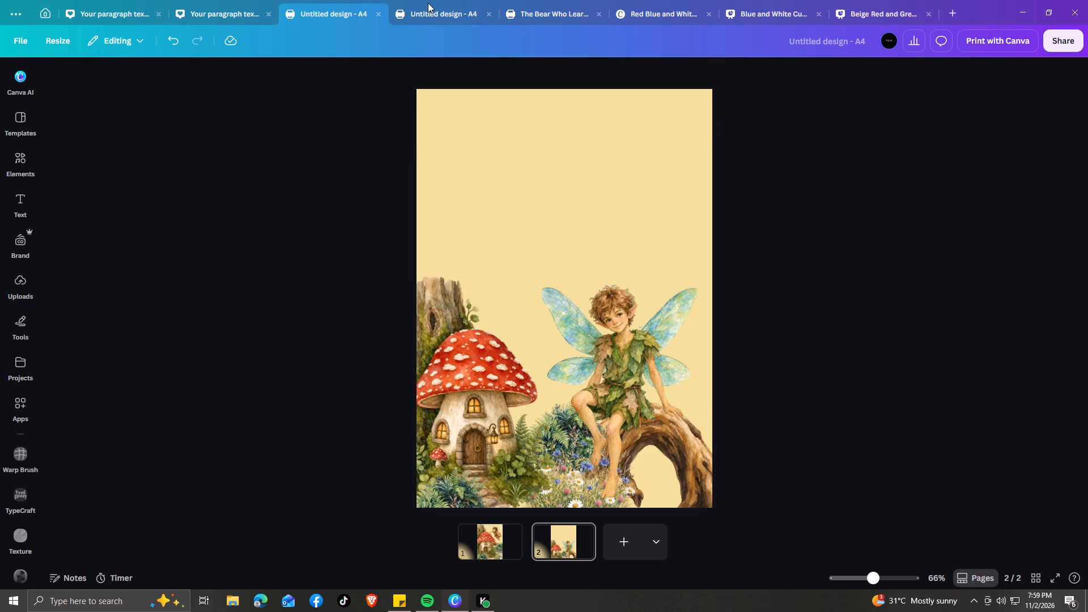
# Copy the tall blossoming tree from the existing design onto page 2 of the new design.
pyautogui.click(431, 8)
pyautogui.click(696, 225)
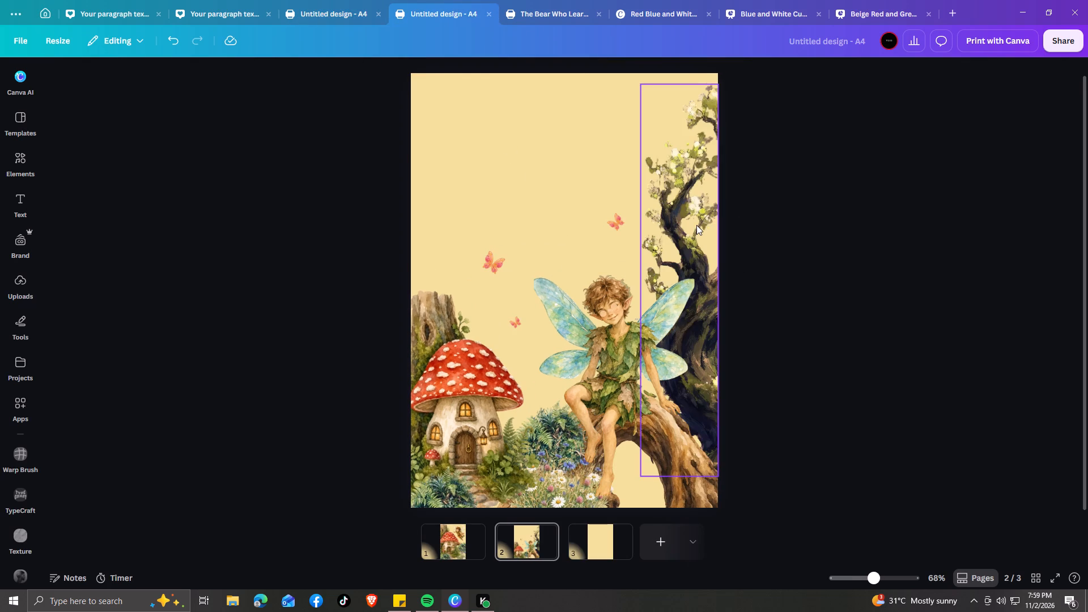
pyautogui.hotkey('ctrl', 'c')
pyautogui.click(321, 13)
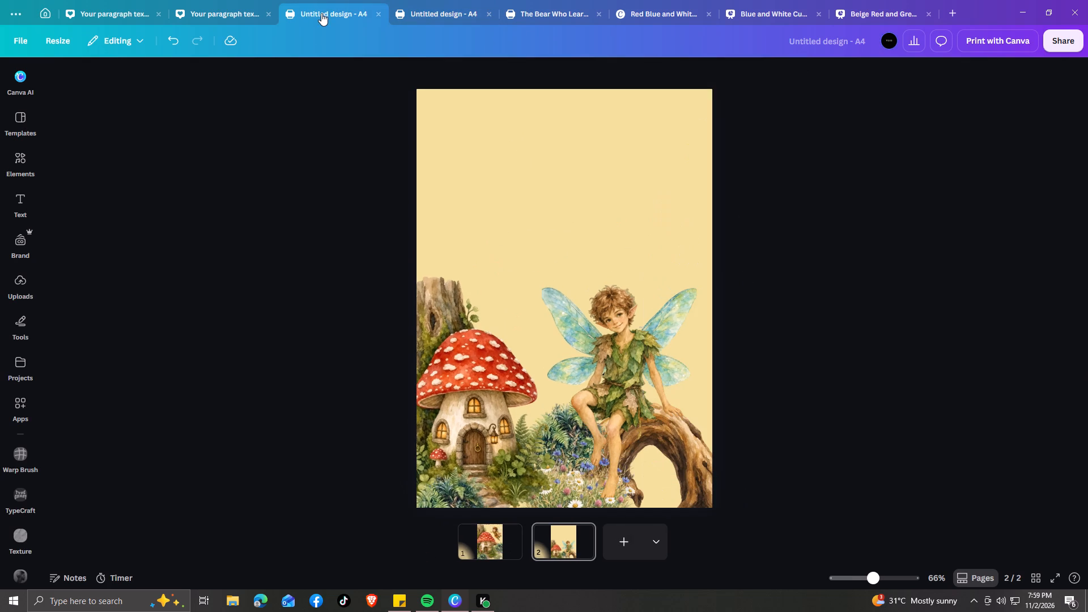
pyautogui.hotkey('ctrl', 'v')
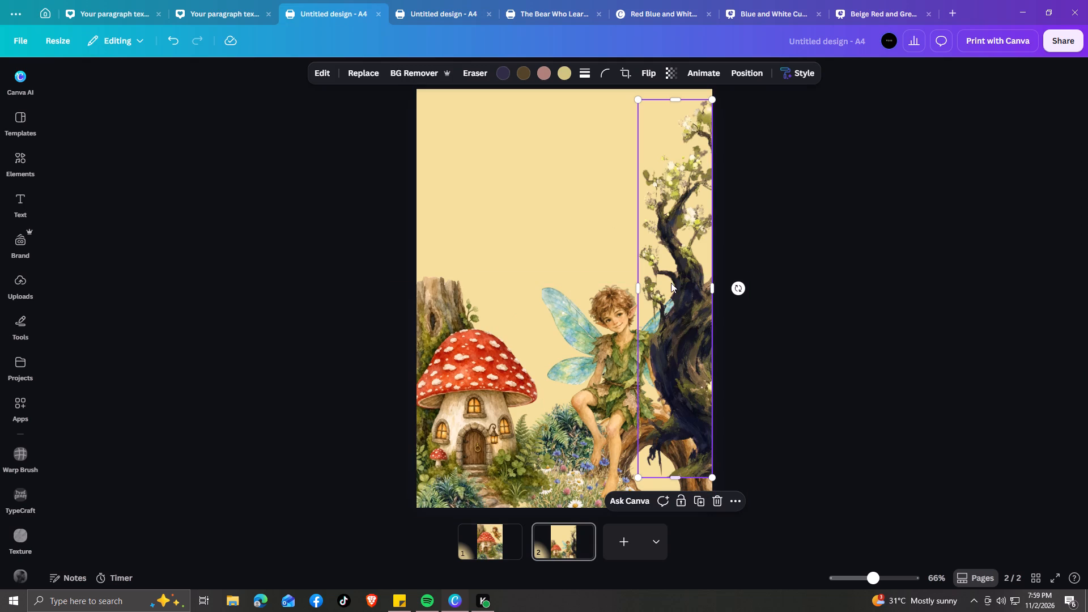
# Reorder the tree's layer to sit below the mushroom house group, directly above the page background.
pyautogui.click(734, 70)
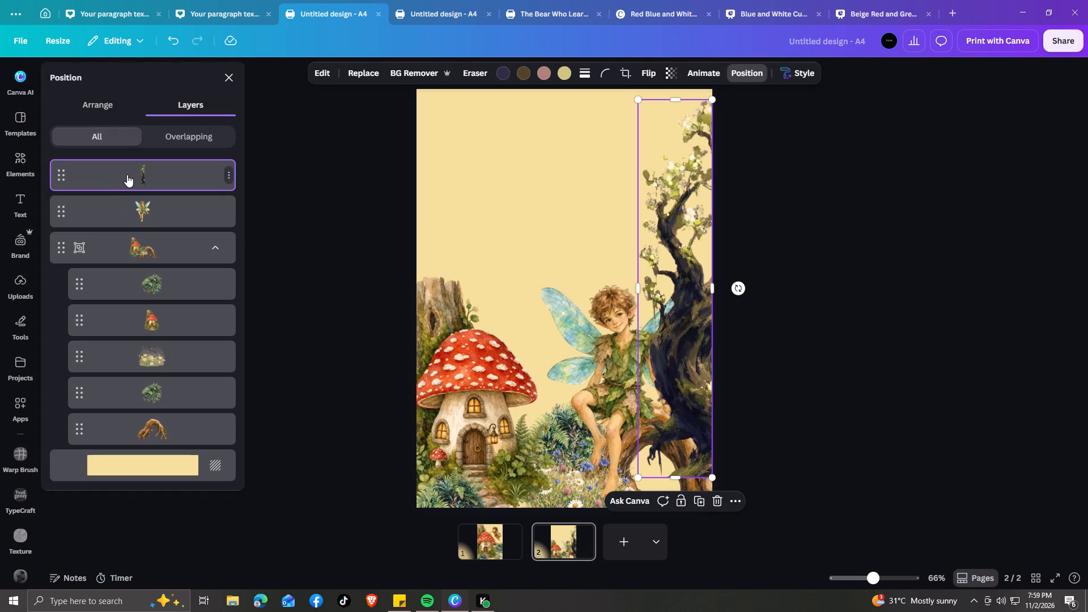
pyautogui.moveTo(138, 173); pyautogui.dragTo(151, 445)
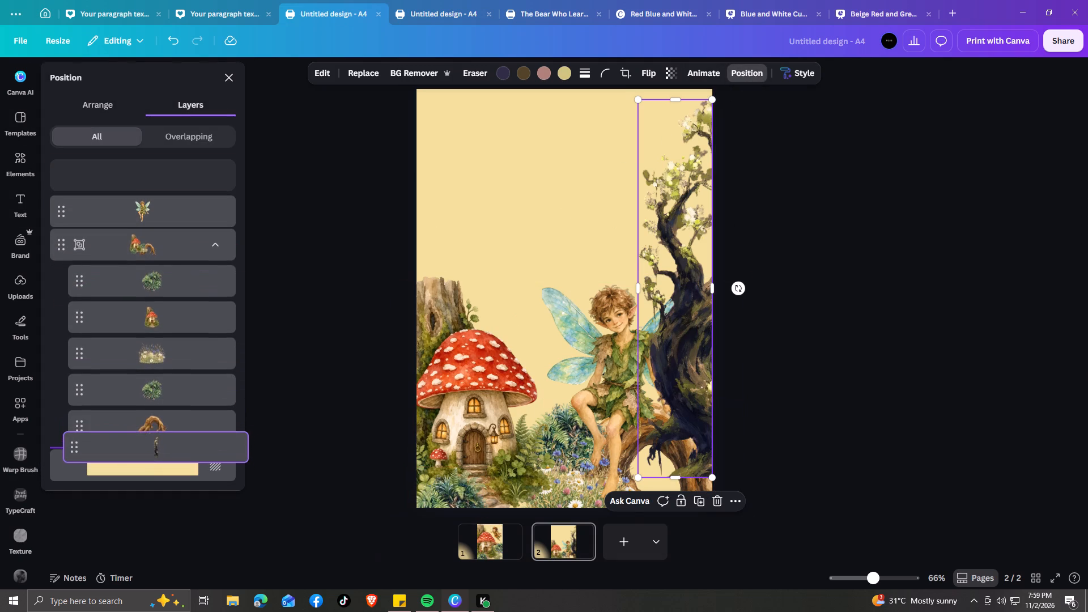
pyautogui.moveTo(151, 445); pyautogui.dragTo(151, 443)
# Reposition the tree slightly lower and partly past the page's right edge, behind the fairy and root arch.
pyautogui.moveTo(685, 211); pyautogui.dragTo(688, 218)
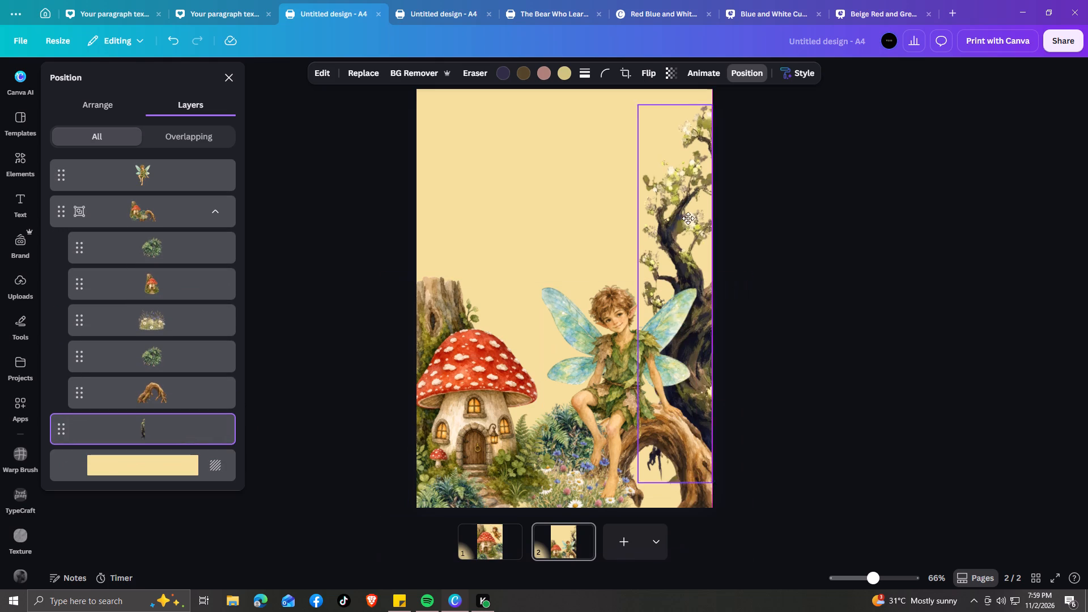
pyautogui.moveTo(688, 218); pyautogui.dragTo(715, 235)
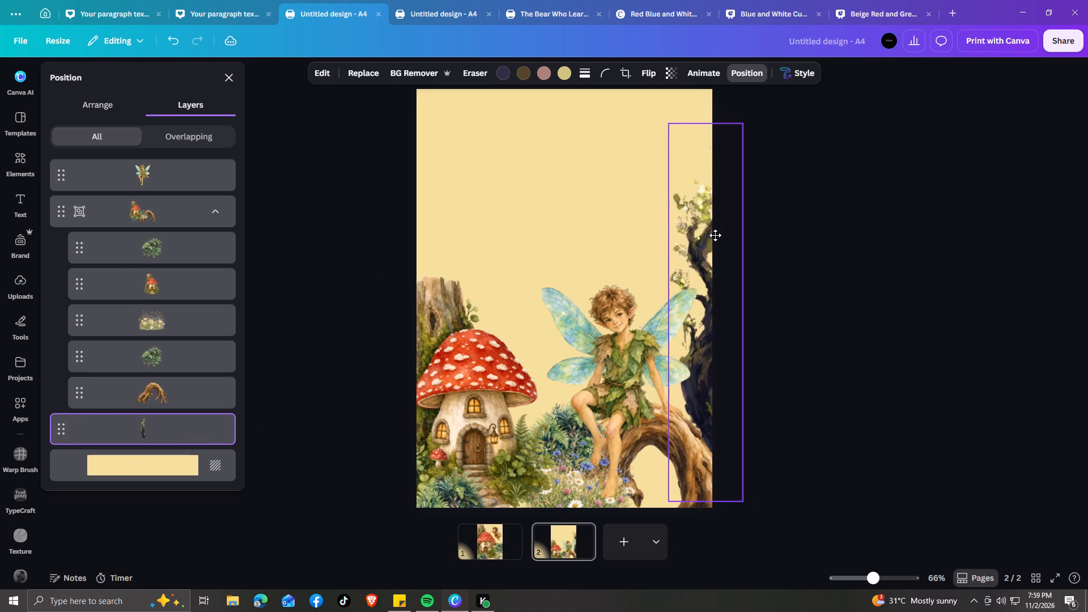
pyautogui.moveTo(715, 235); pyautogui.dragTo(682, 201)
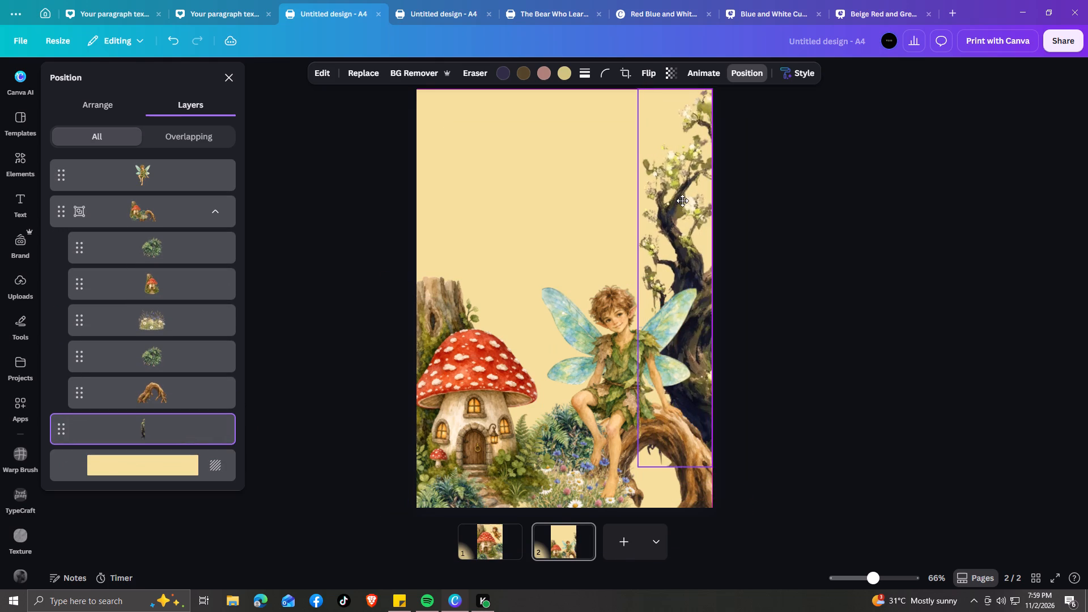
pyautogui.moveTo(682, 201); pyautogui.dragTo(681, 236)
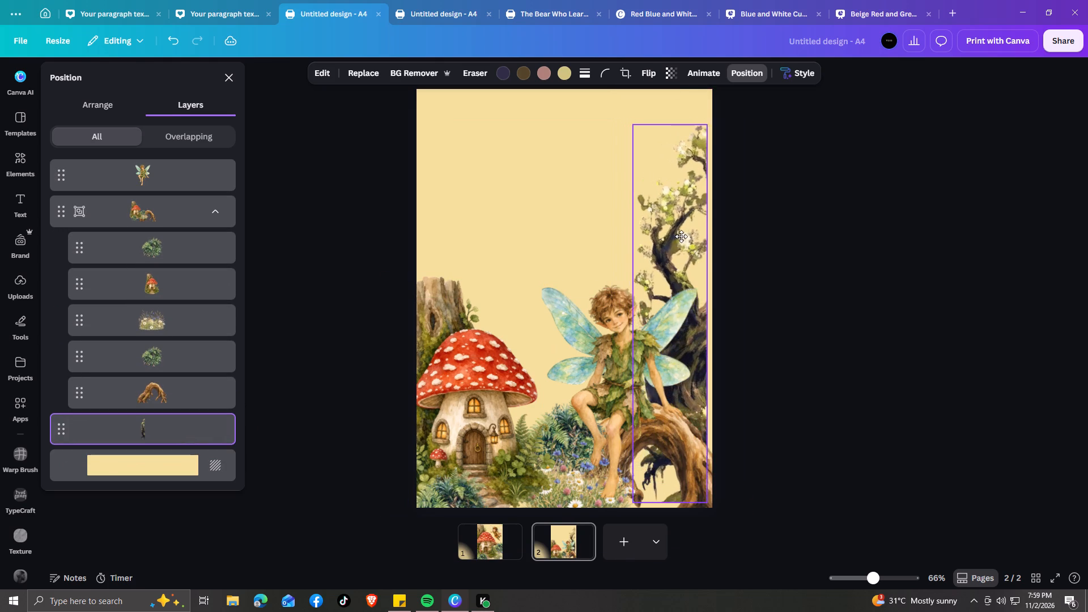
pyautogui.moveTo(681, 236); pyautogui.dragTo(694, 230)
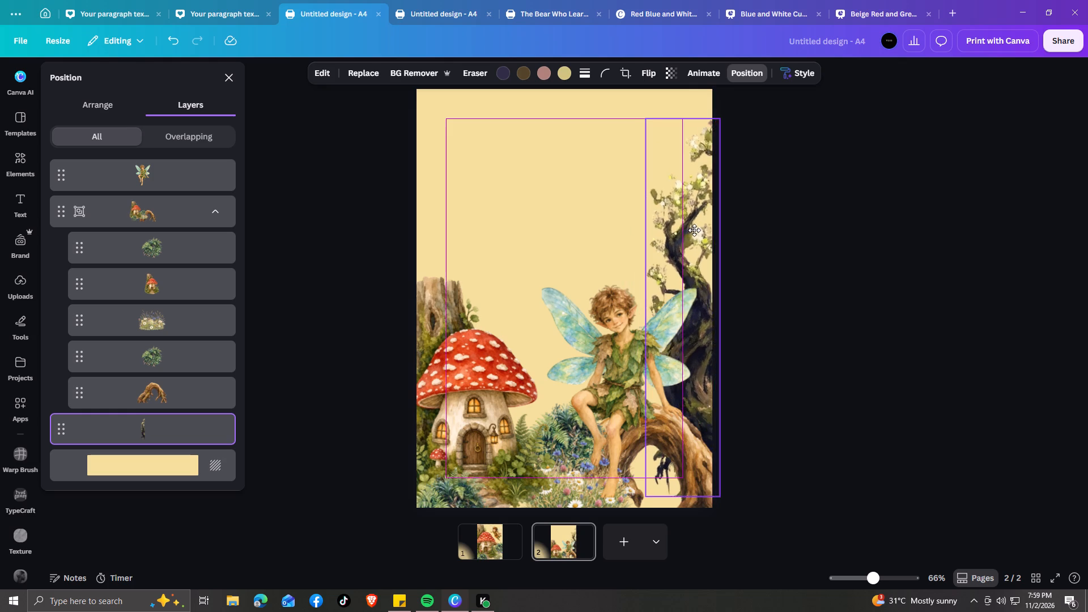
pyautogui.moveTo(694, 230); pyautogui.dragTo(699, 227)
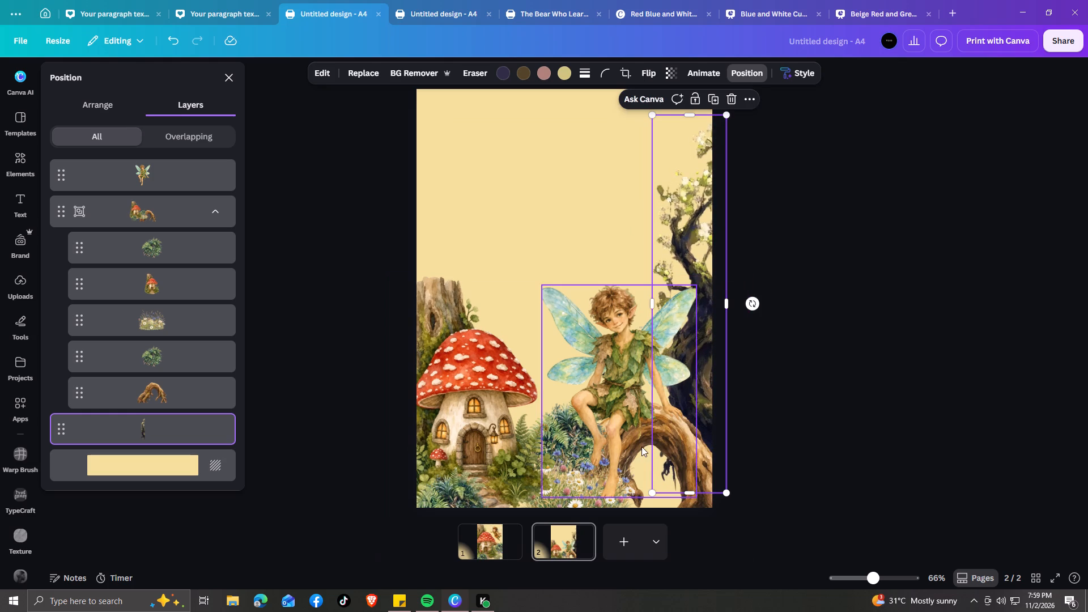
# Shift the fairy slightly toward the mushroom house.
pyautogui.click(117, 397)
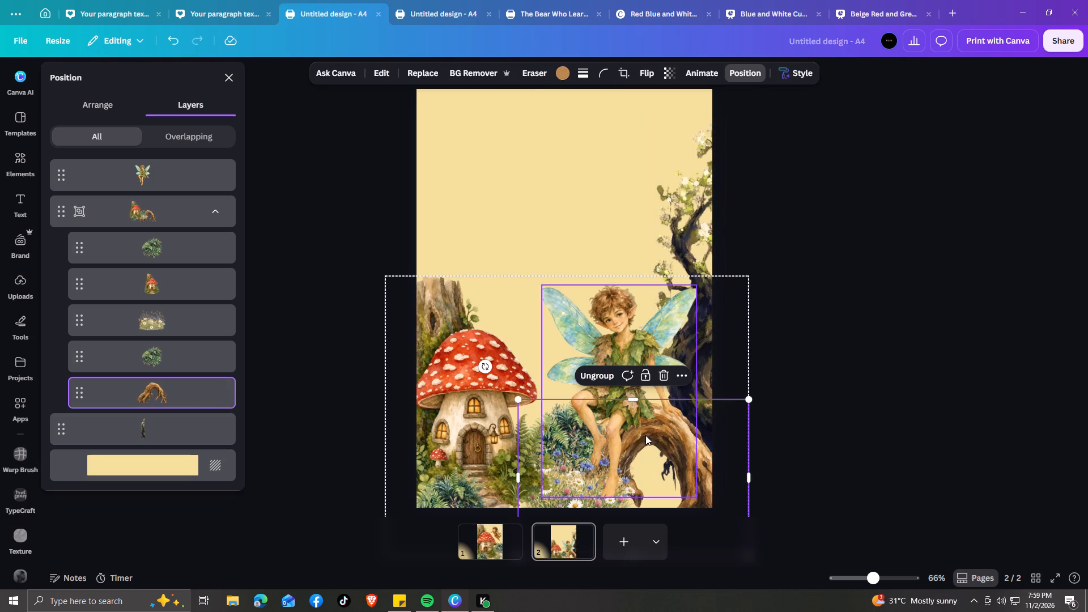
pyautogui.moveTo(652, 435); pyautogui.dragTo(645, 435)
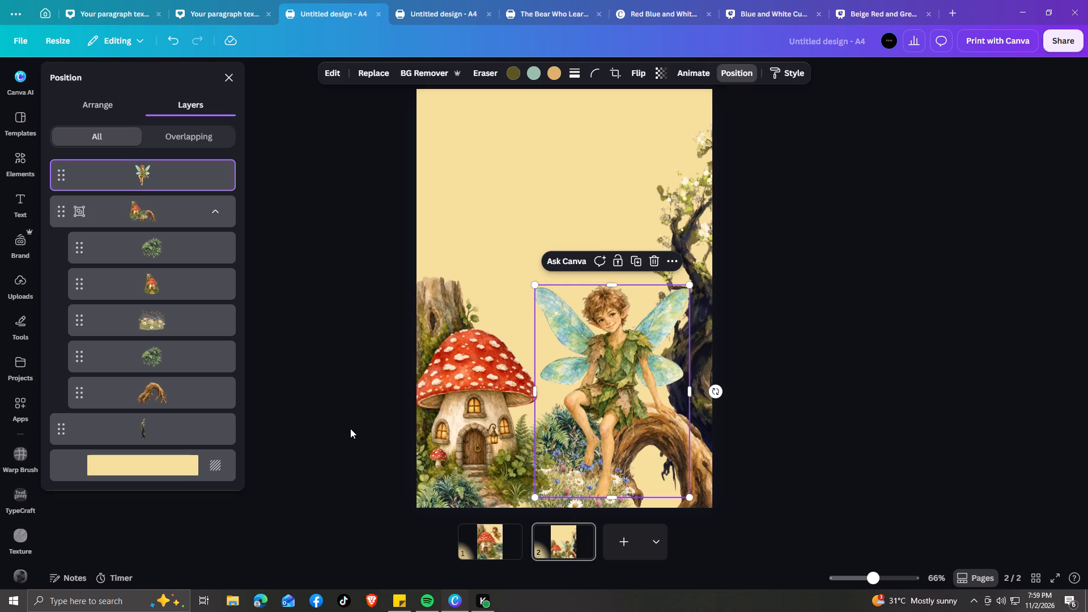
# Shift the root arch slightly toward the mushroom house, beneath the seated fairy.
pyautogui.click(150, 399)
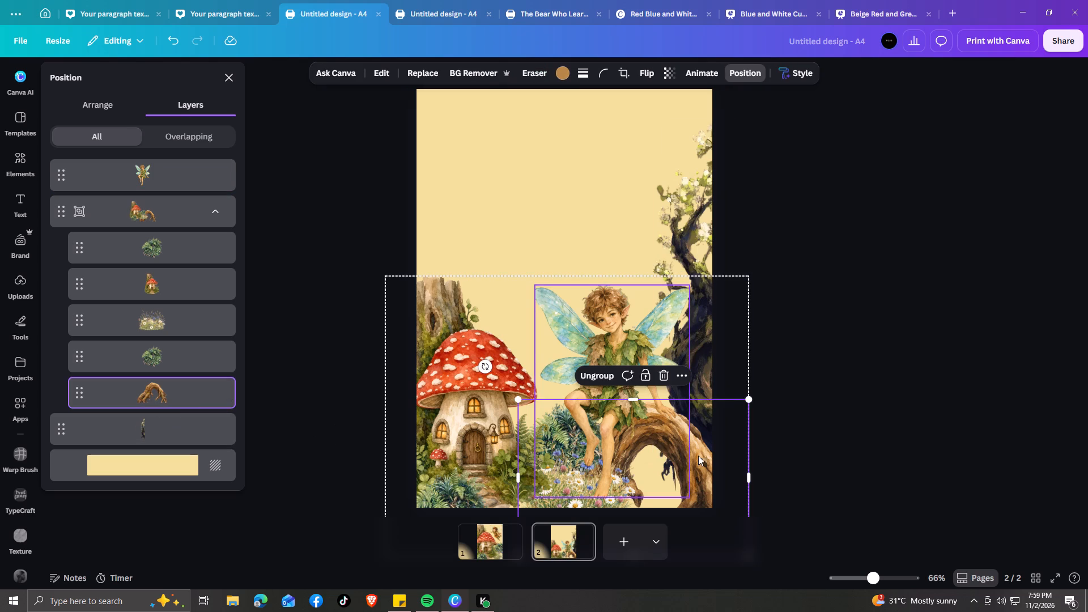
pyautogui.moveTo(700, 456); pyautogui.dragTo(686, 454)
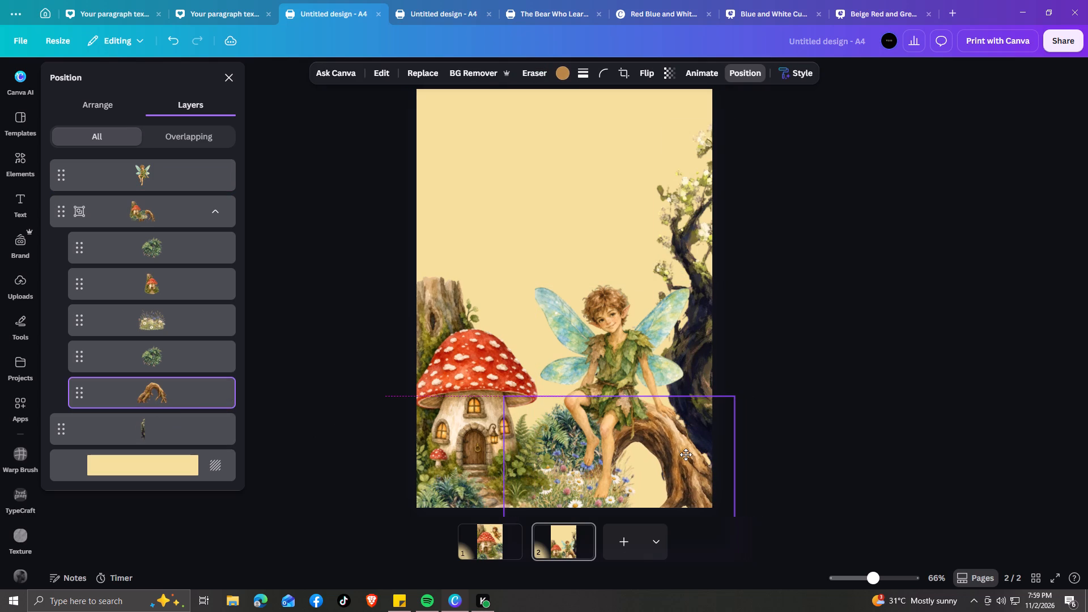
pyautogui.moveTo(686, 454); pyautogui.dragTo(689, 456)
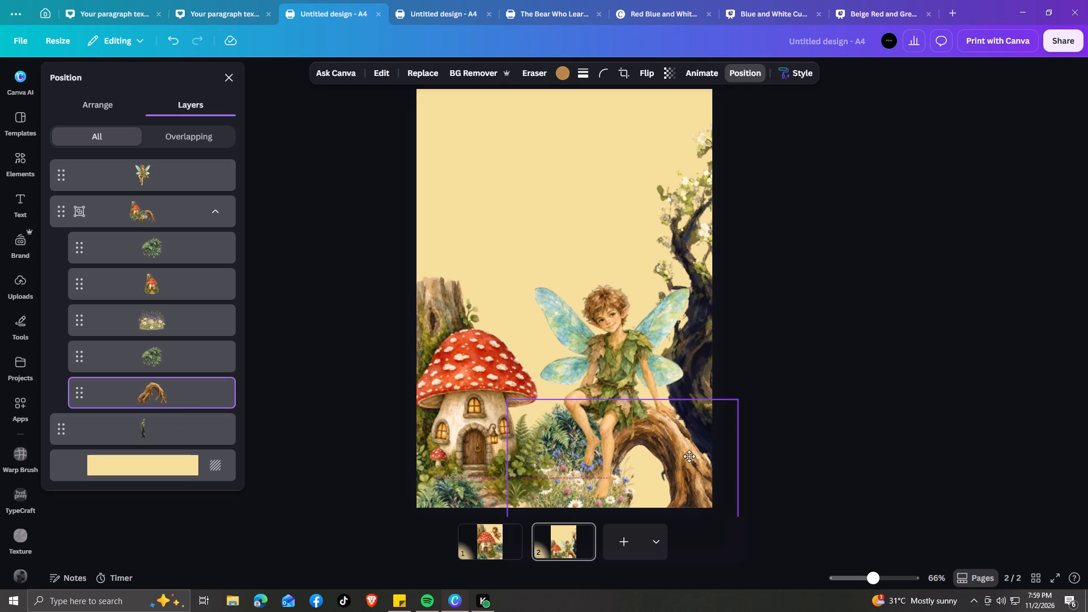
pyautogui.moveTo(689, 456); pyautogui.dragTo(683, 460)
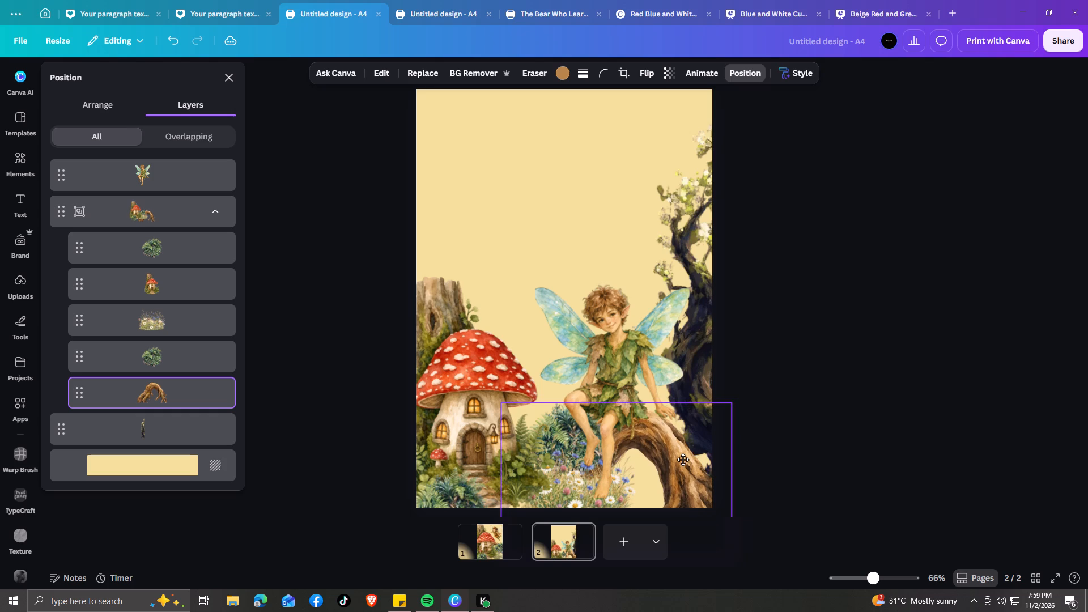
pyautogui.moveTo(683, 460); pyautogui.dragTo(686, 459)
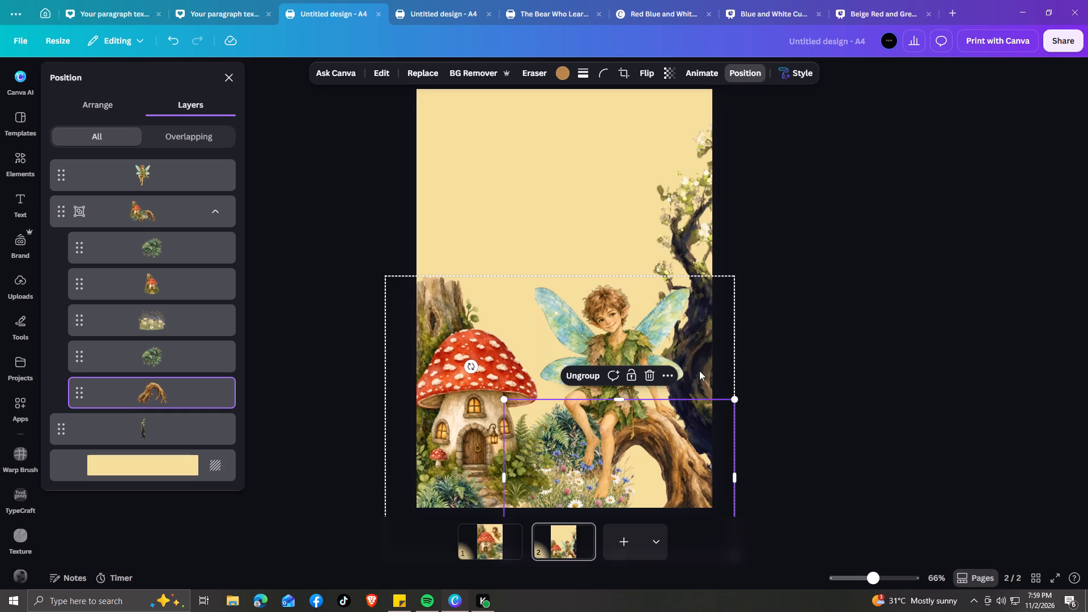
# Reposition the blossoming tree so its outer side lines up with the page's right edge, behind the fairy.
pyautogui.moveTo(708, 248); pyautogui.dragTo(700, 246)
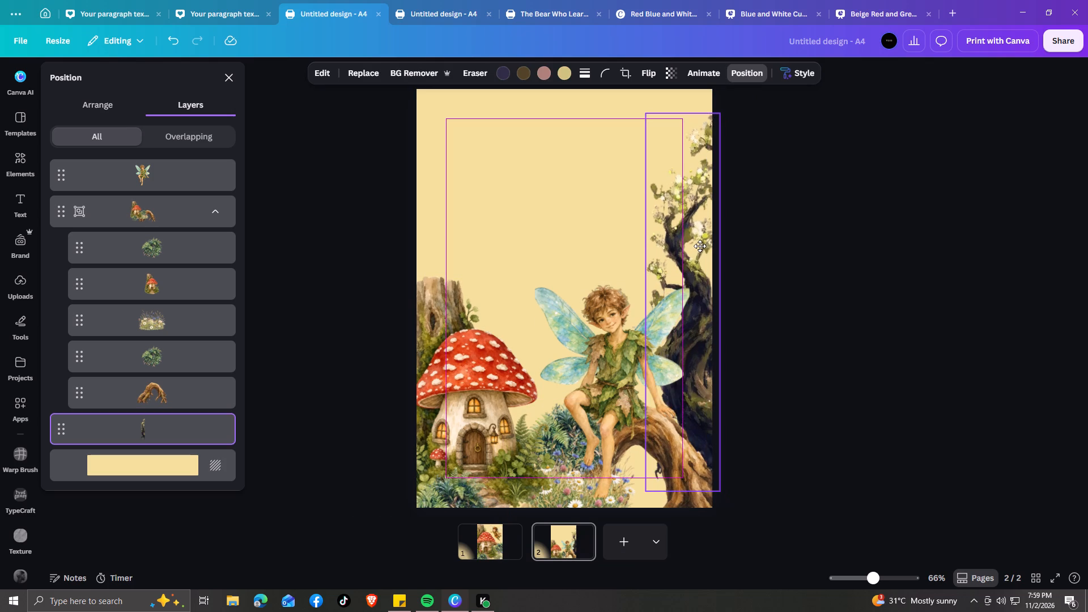
pyautogui.moveTo(700, 246); pyautogui.dragTo(695, 237)
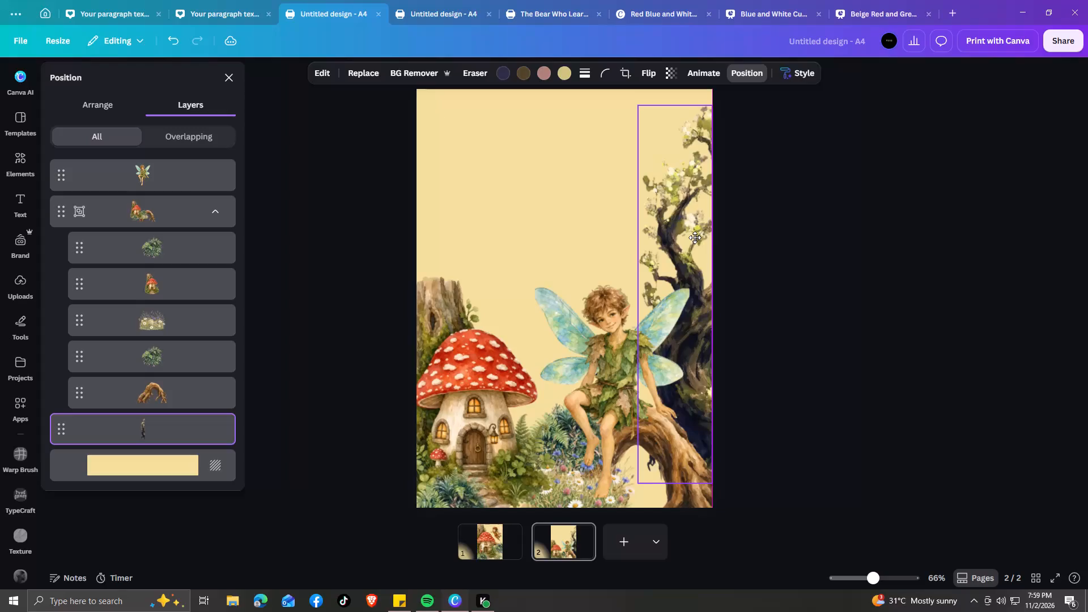
pyautogui.moveTo(695, 237); pyautogui.dragTo(691, 239)
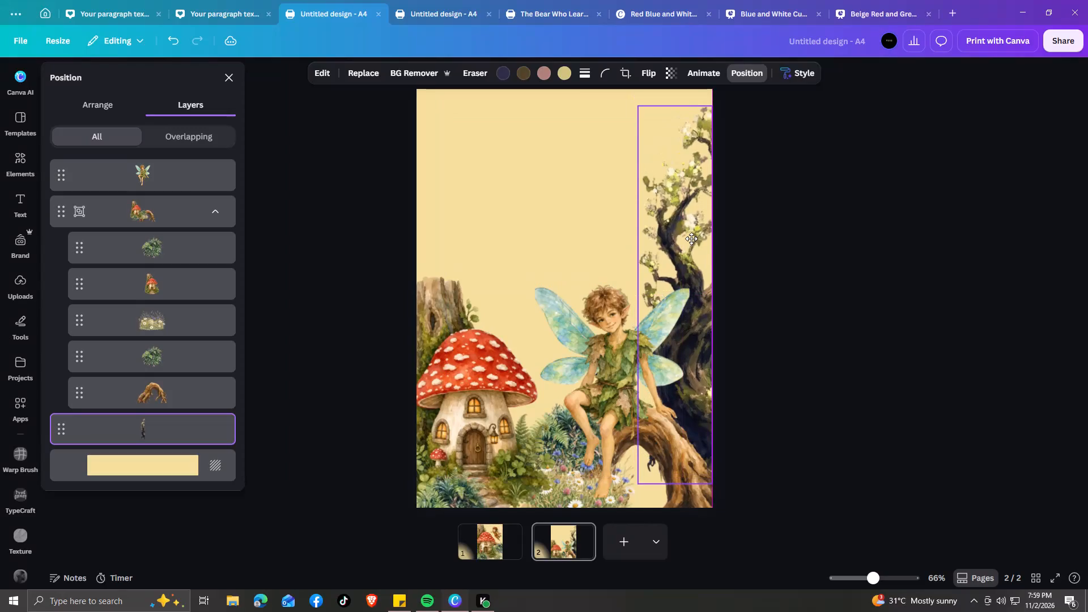
pyautogui.moveTo(691, 239); pyautogui.dragTo(692, 244)
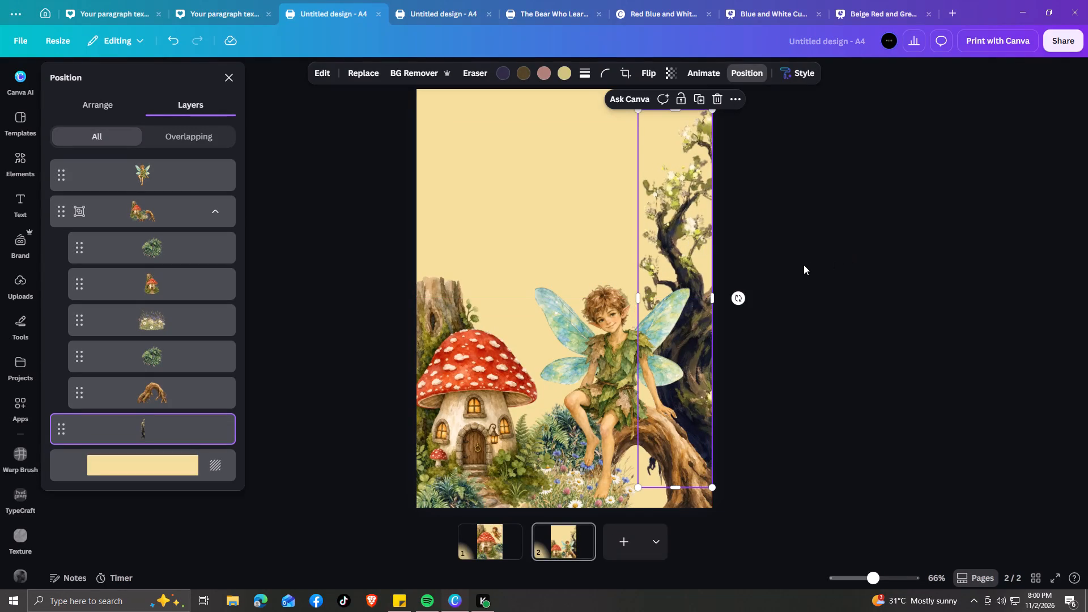
# Nudge the fairy slightly down and toward the tree so it sits on the root arch.
pyautogui.click(613, 363)
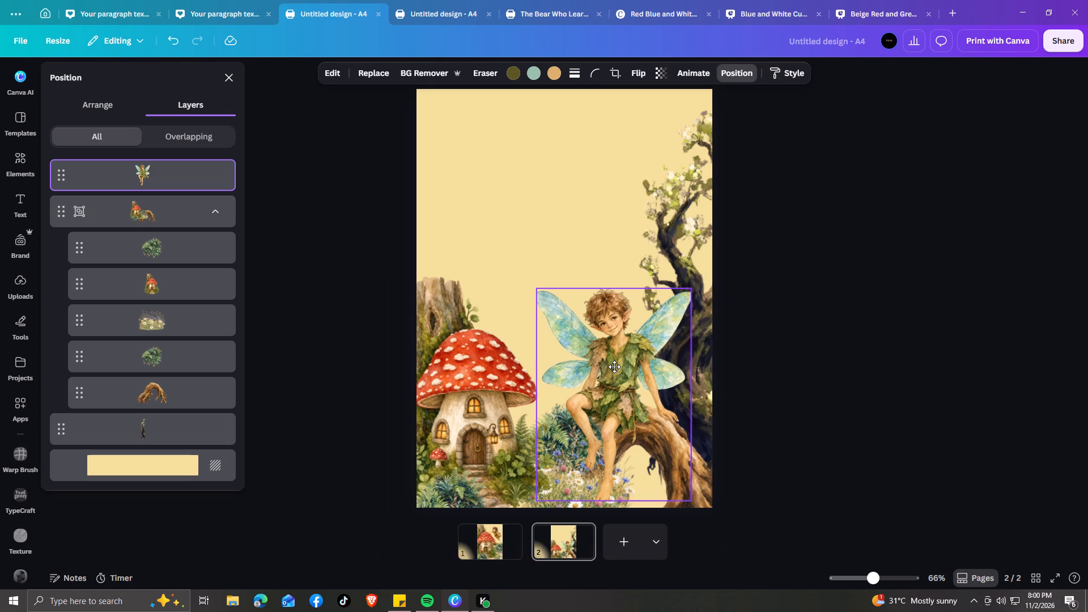
pyautogui.click(813, 324)
pyautogui.click(811, 324)
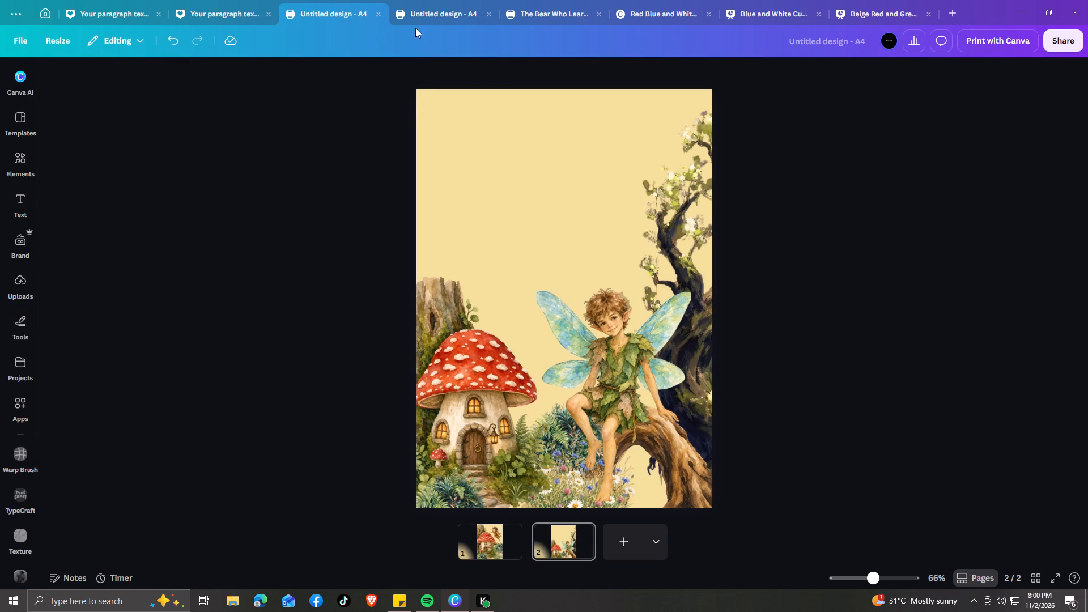
# Compare page 2 with the existing design and extend the tree upward to the page's top edge, keeping its base in place.
pyautogui.click(426, 14)
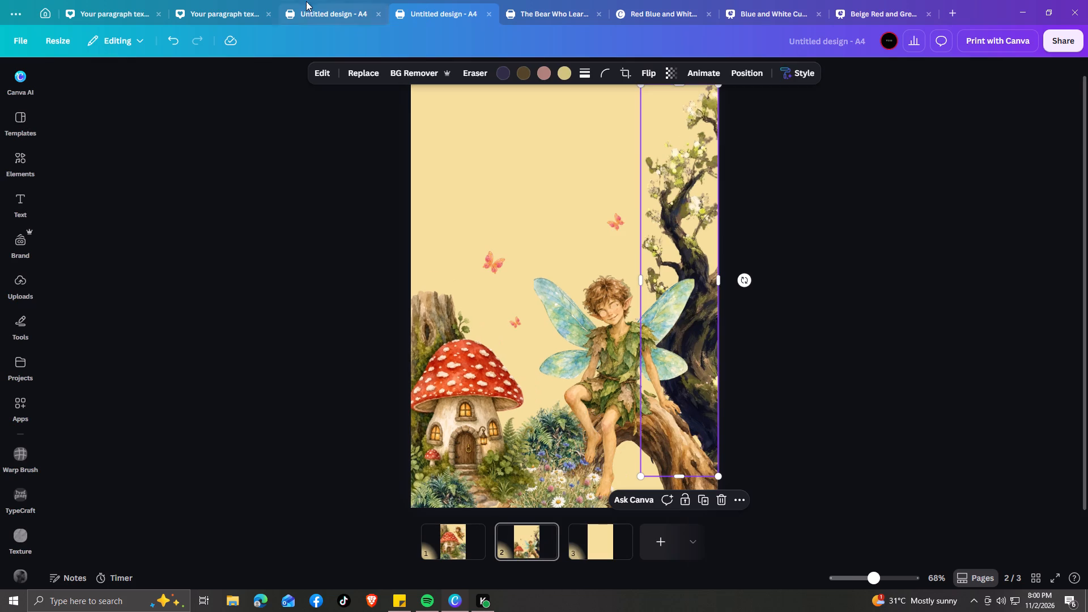
pyautogui.click(321, 15)
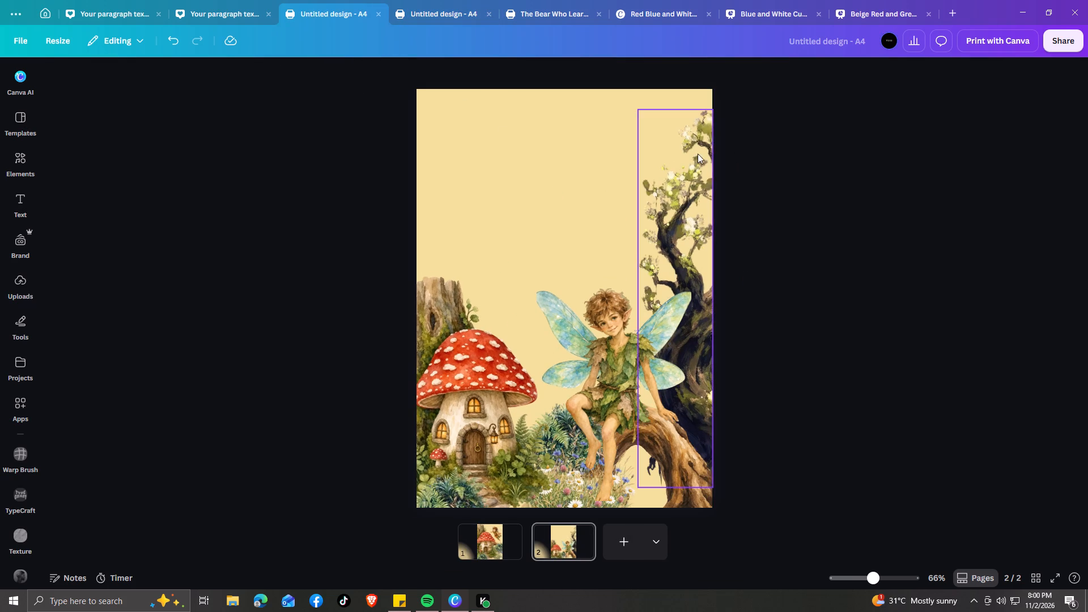
pyautogui.click(700, 121)
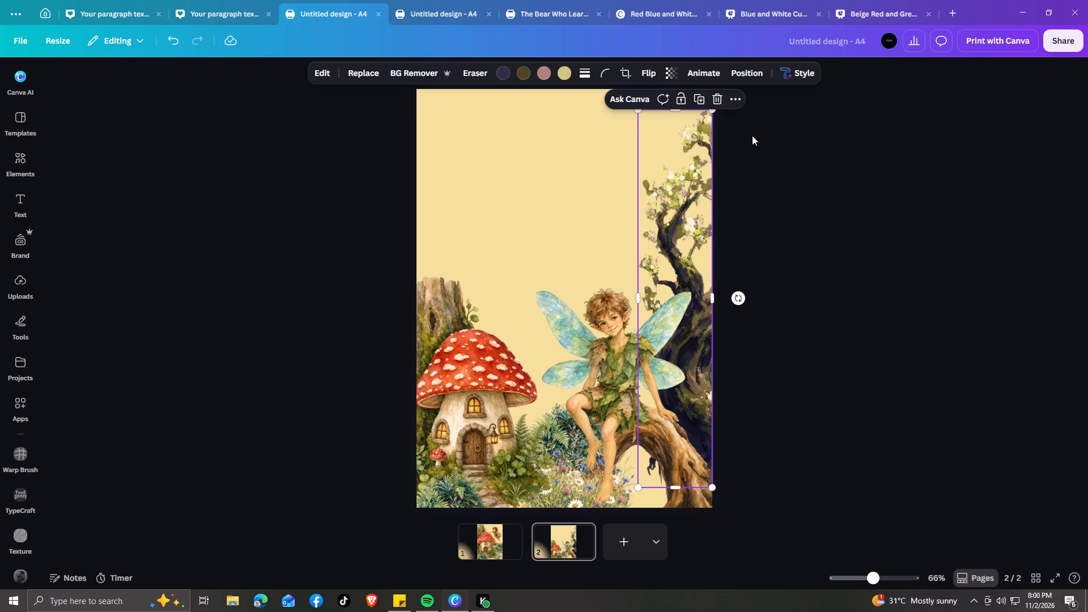
pyautogui.scroll(2, 751, 134)
pyautogui.scroll(-2, 691, 128)
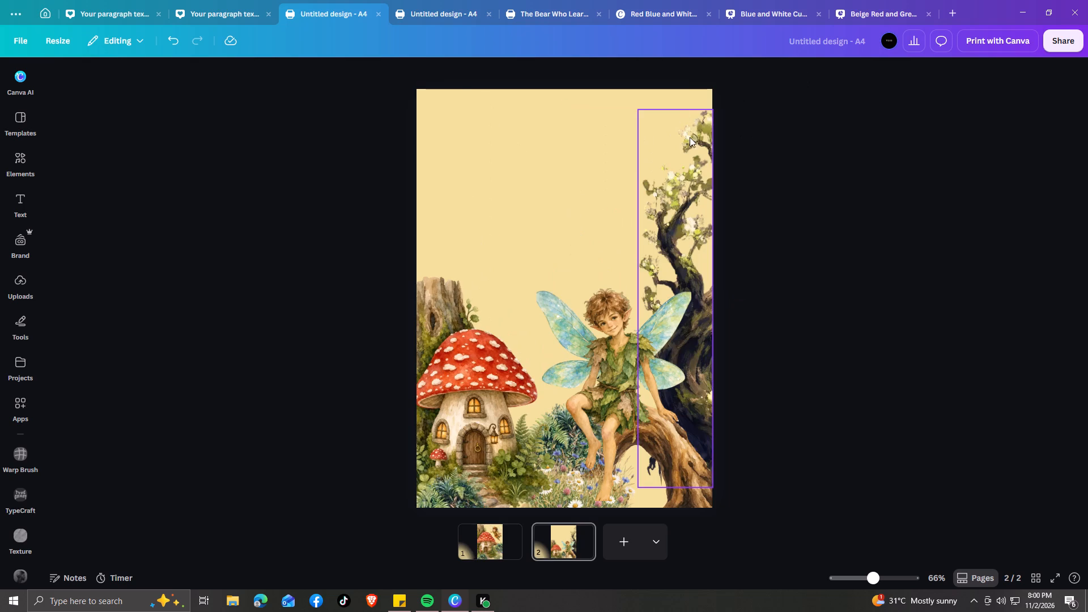
pyautogui.click(691, 144)
pyautogui.moveTo(675, 110); pyautogui.dragTo(675, 103)
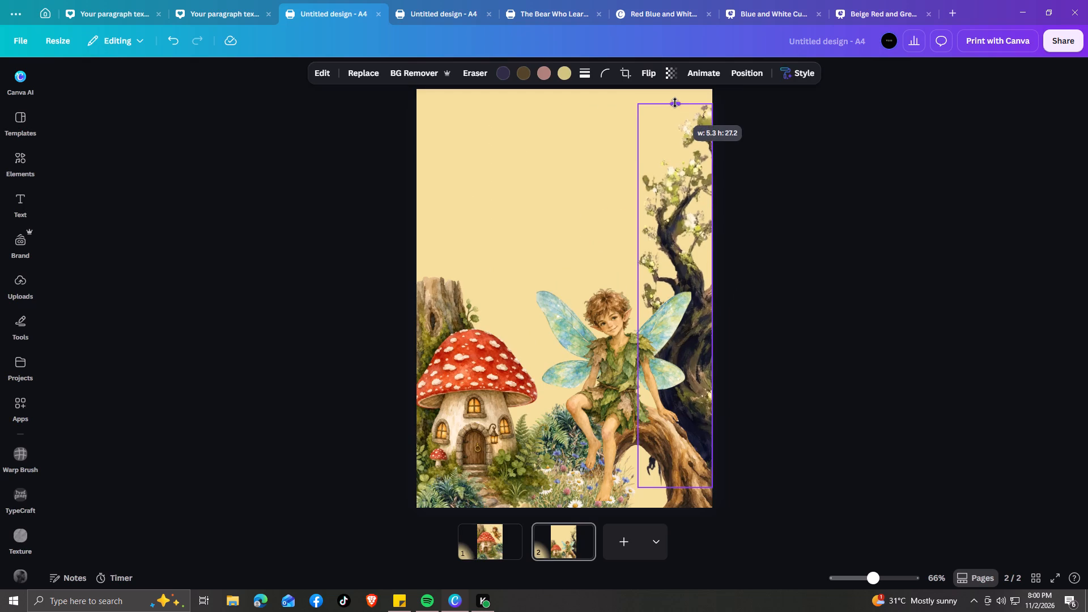
pyautogui.moveTo(675, 103); pyautogui.dragTo(674, 91)
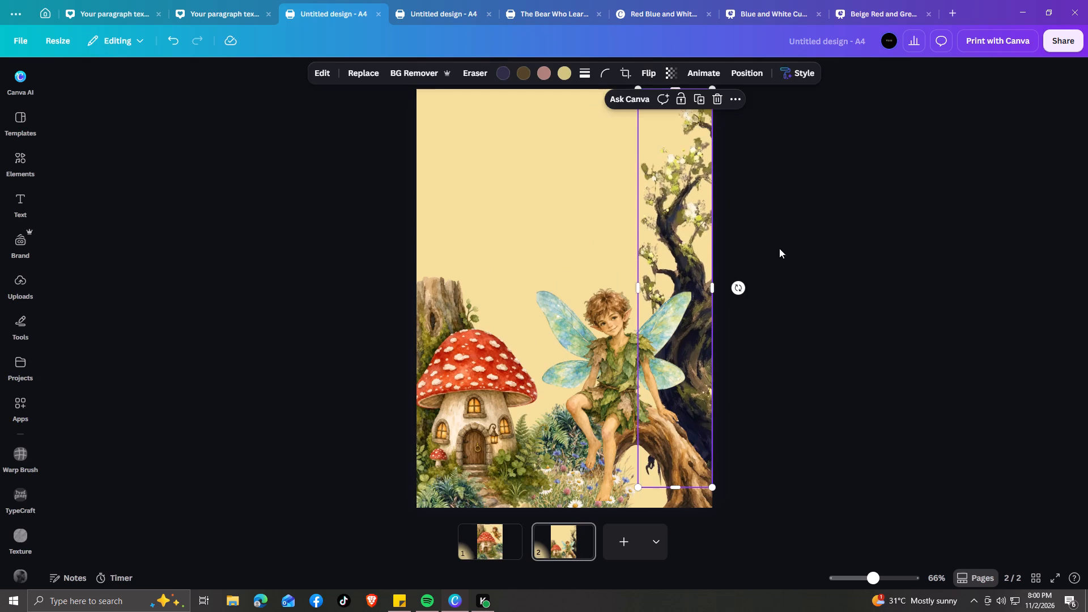
pyautogui.click(781, 250)
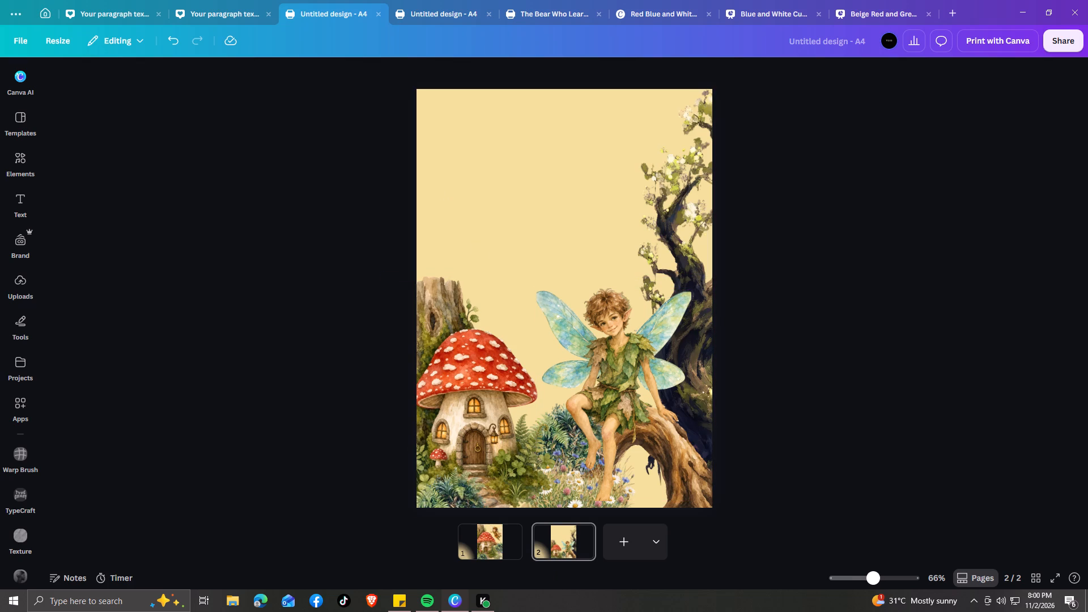
# Copy the largest pink butterfly, above the mushroom house, from the existing design onto page 2 of the new design.
pyautogui.moveTo(870, 579); pyautogui.dragTo(884, 577)
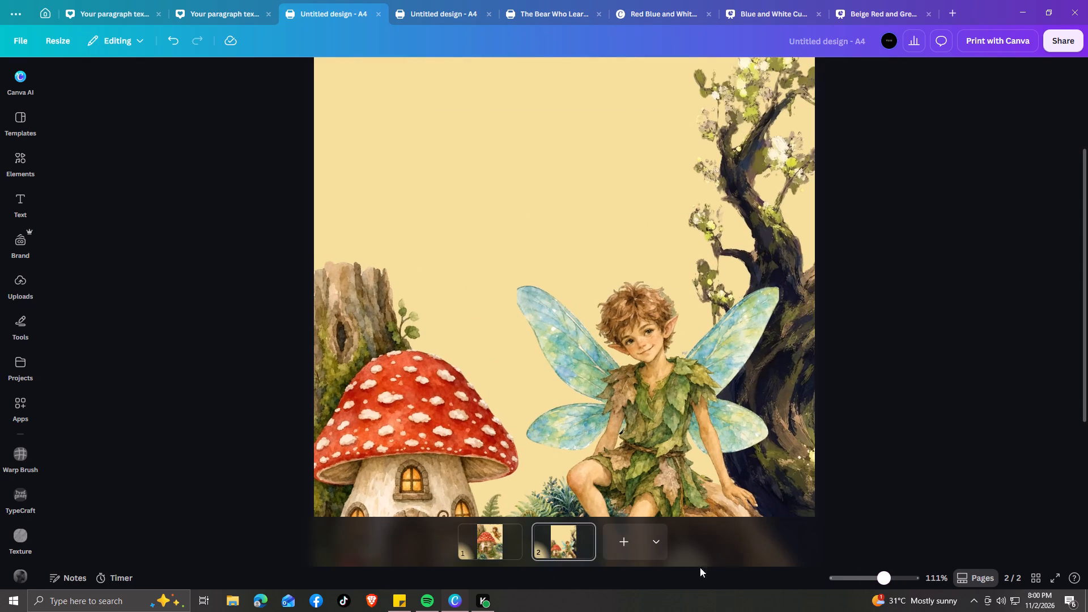
pyautogui.click(448, 6)
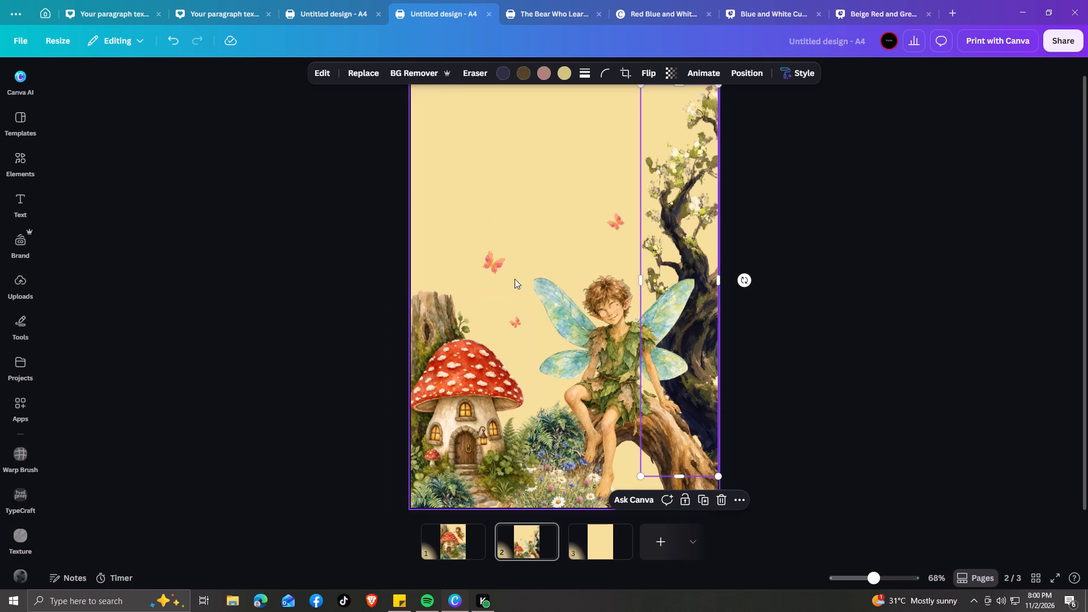
pyautogui.click(493, 262)
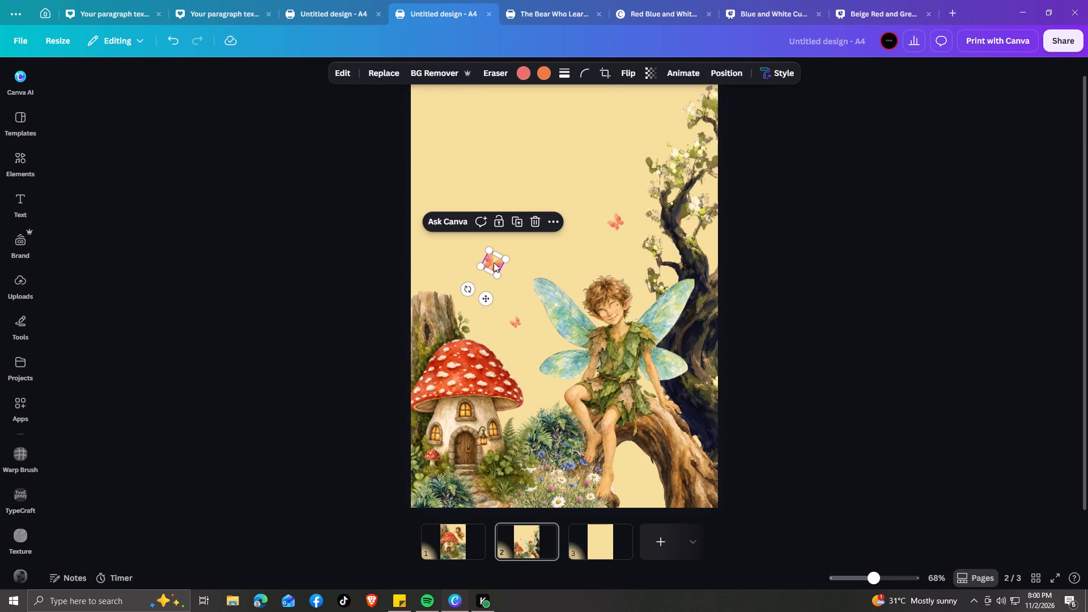
pyautogui.hotkey('ctrl', 'c')
pyautogui.click(322, 5)
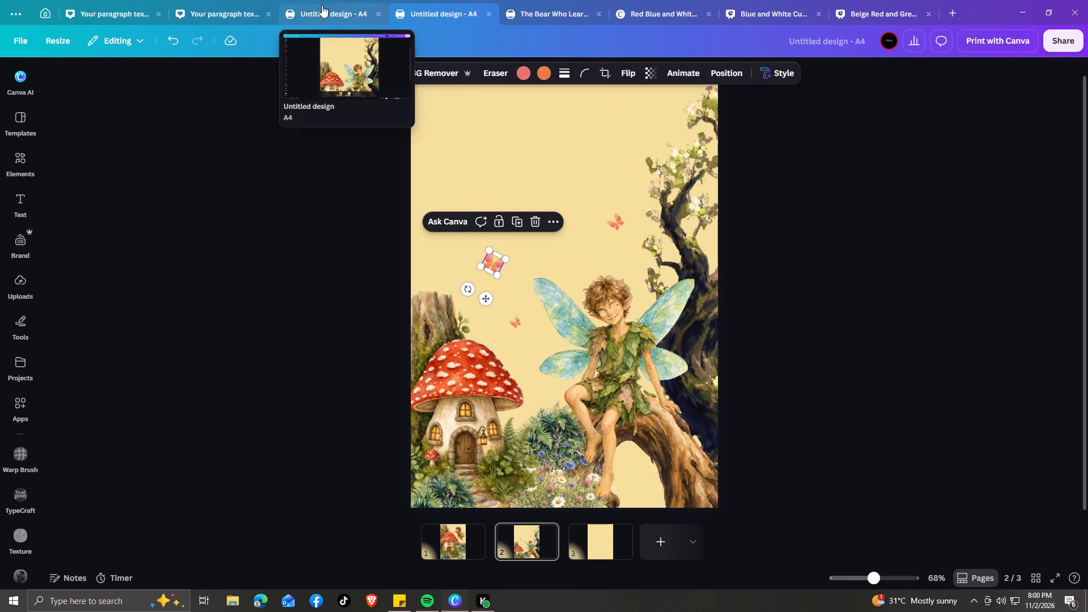
pyautogui.hotkey('ctrl', 'v')
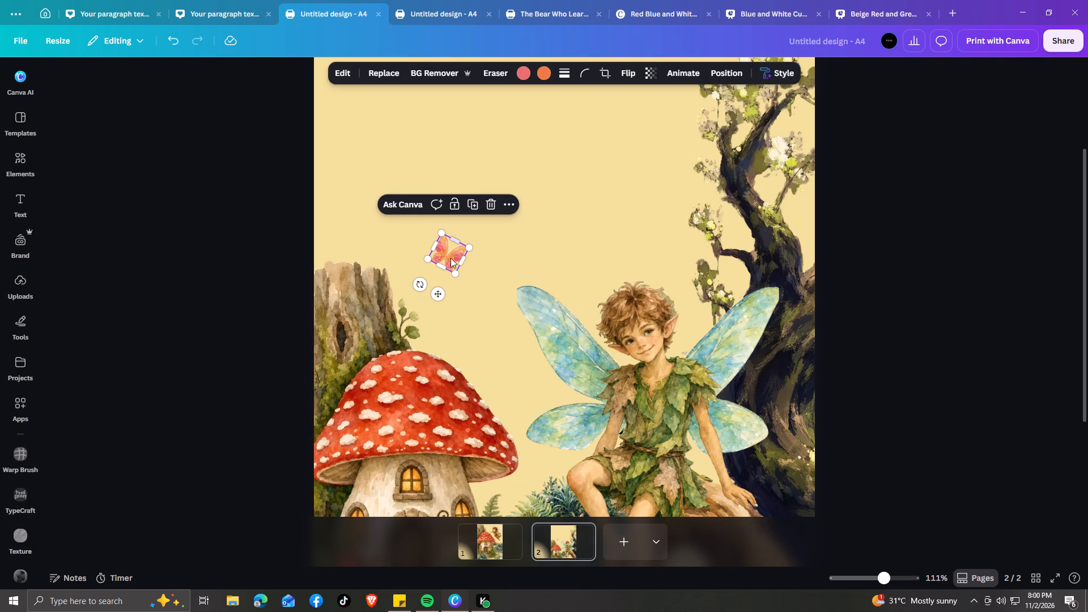
# Copy the butterfly above the fairy, near the tree, from the existing design onto page 2 of the new design.
pyautogui.click(432, 8)
pyautogui.click(620, 218)
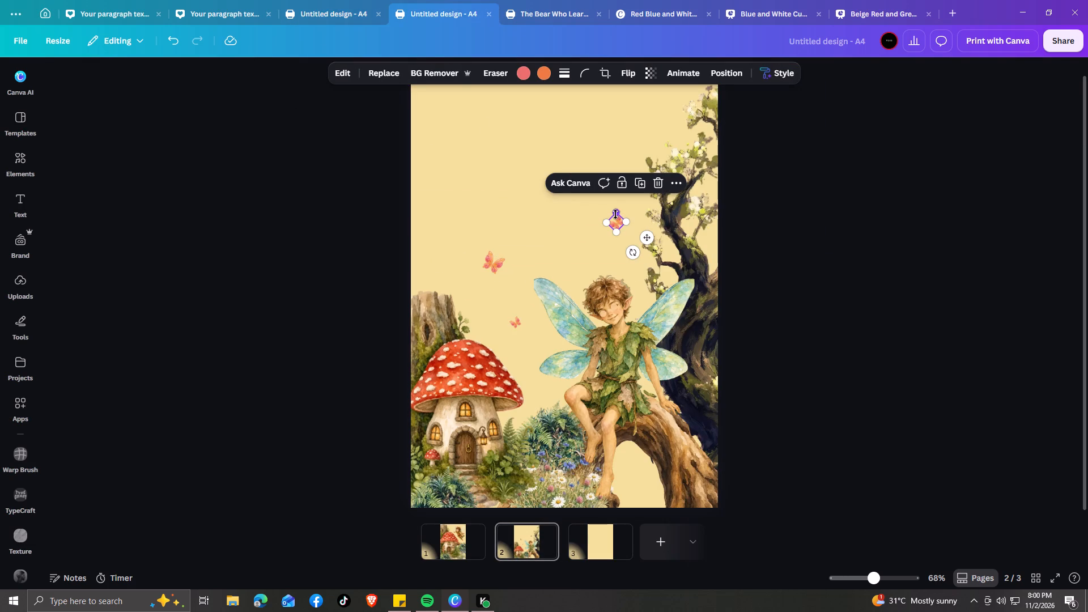
pyautogui.hotkey('ctrl', 'c')
pyautogui.click(334, 8)
pyautogui.click(578, 117)
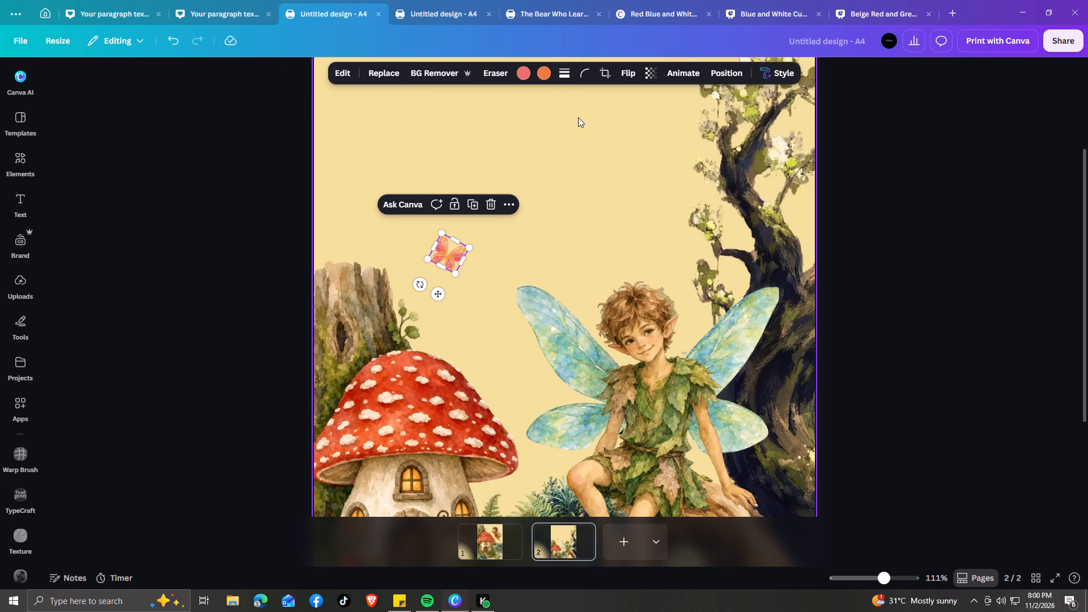
pyautogui.hotkey('ctrl', 'v')
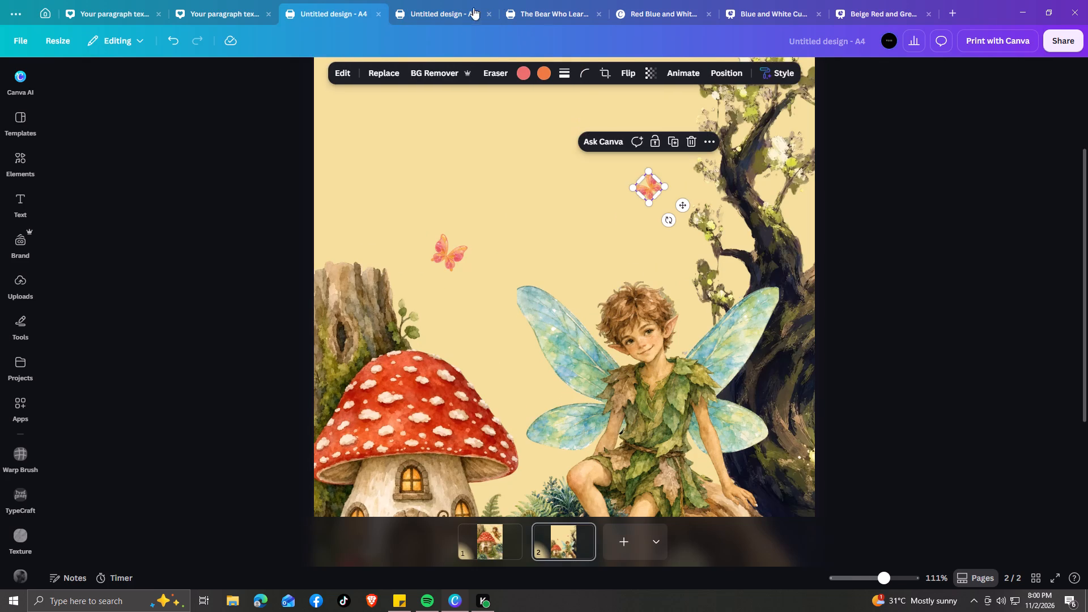
# Copy the smallest butterfly, between the mushroom house and the fairy, from the existing design onto page 2 of the new design.
pyautogui.click(445, 16)
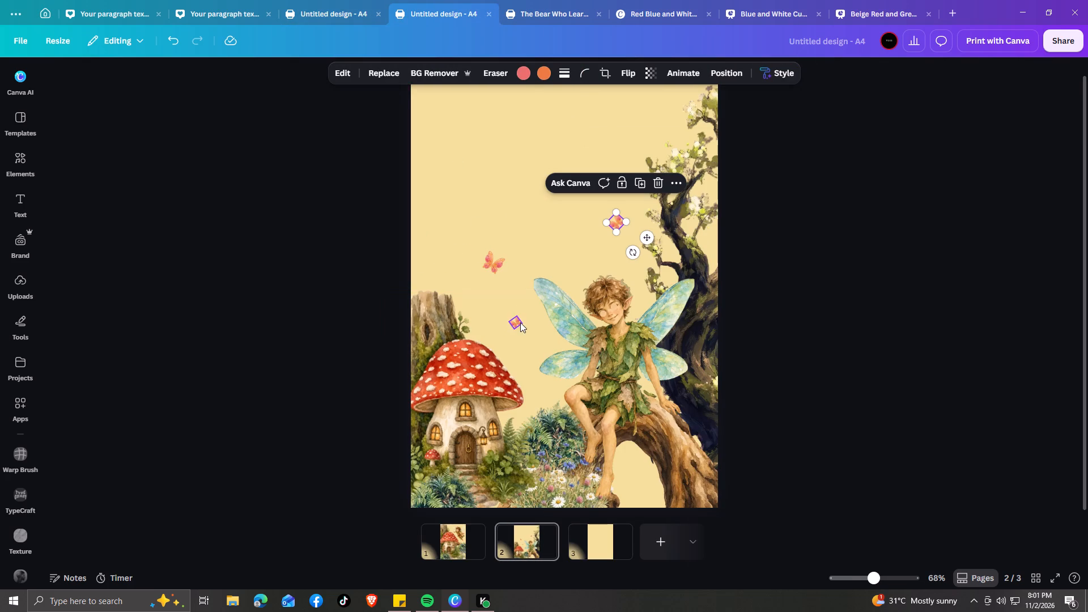
pyautogui.click(520, 322)
pyautogui.hotkey('ctrl', 'c')
pyautogui.click(338, 14)
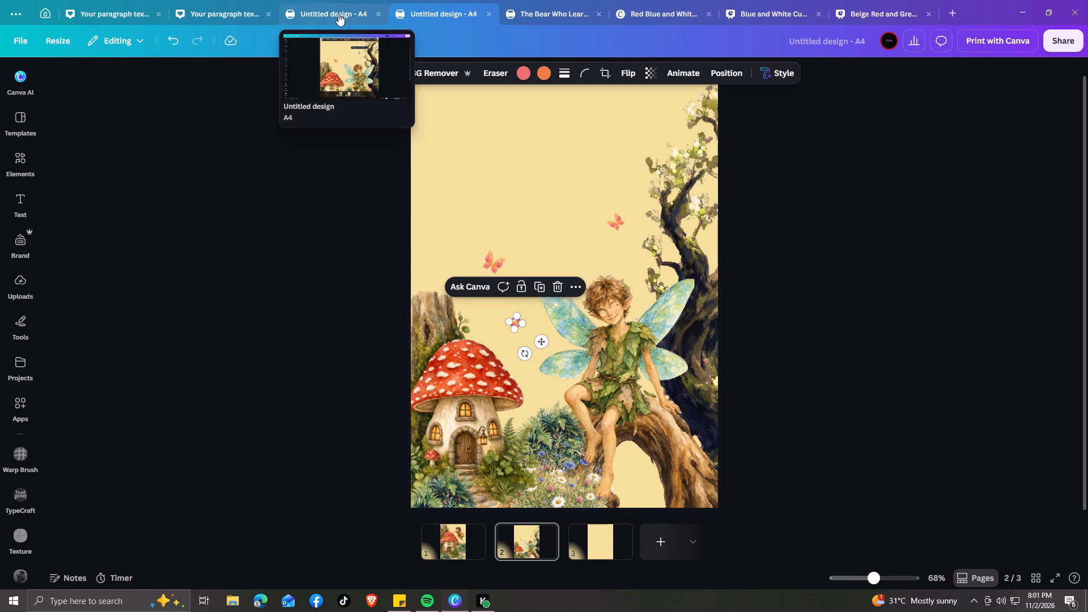
pyautogui.click(597, 231)
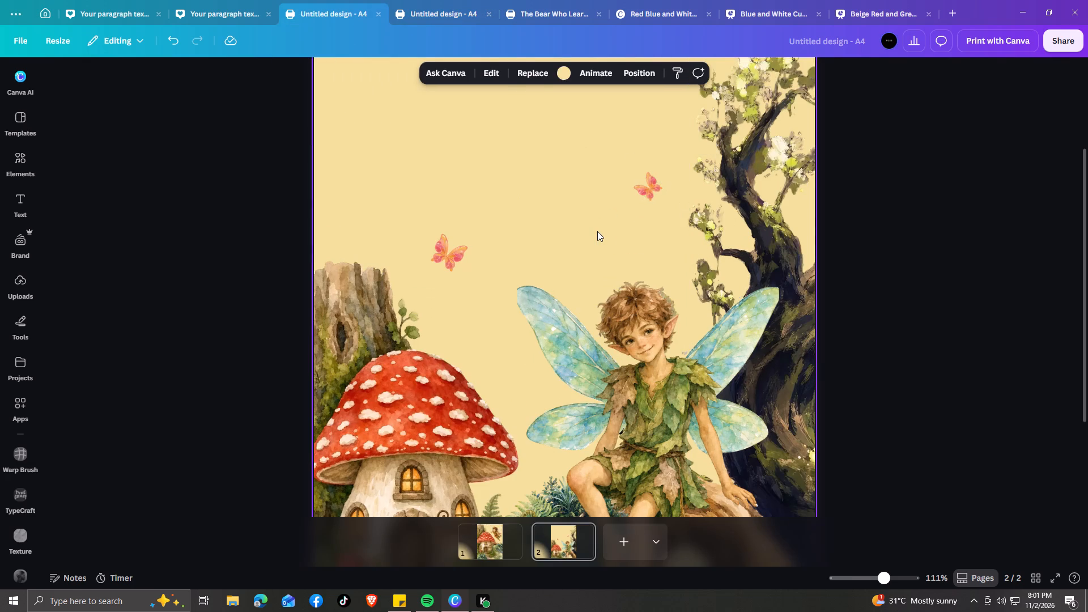
pyautogui.hotkey('ctrl', 'v')
pyautogui.click(614, 246)
# Compare the whole of page 2 with the existing design and examine that design's grouped fairy, especially its face.
pyautogui.click(877, 577)
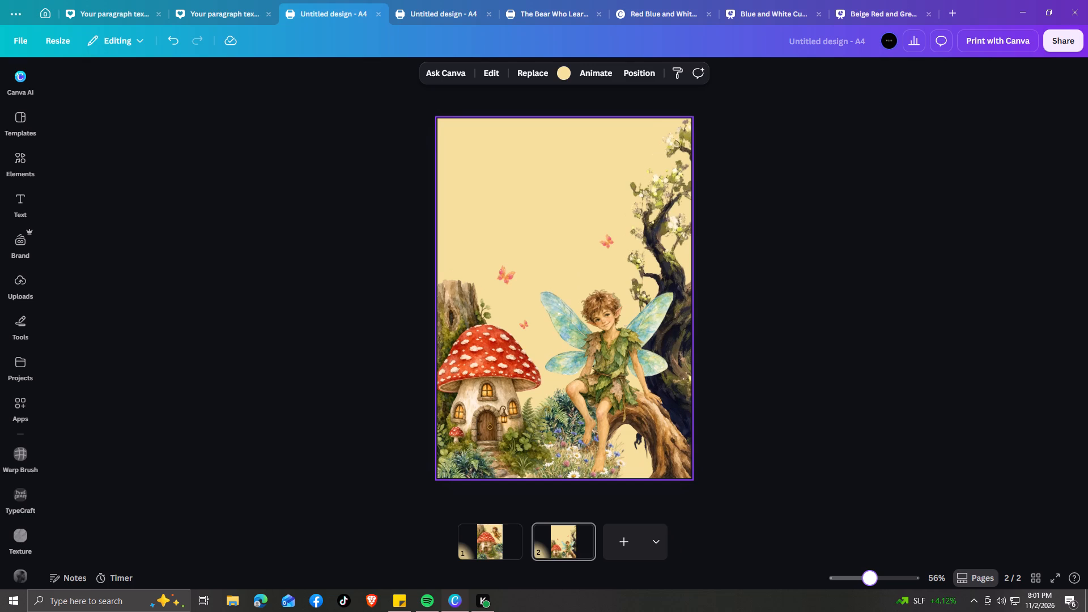
pyautogui.click(435, 9)
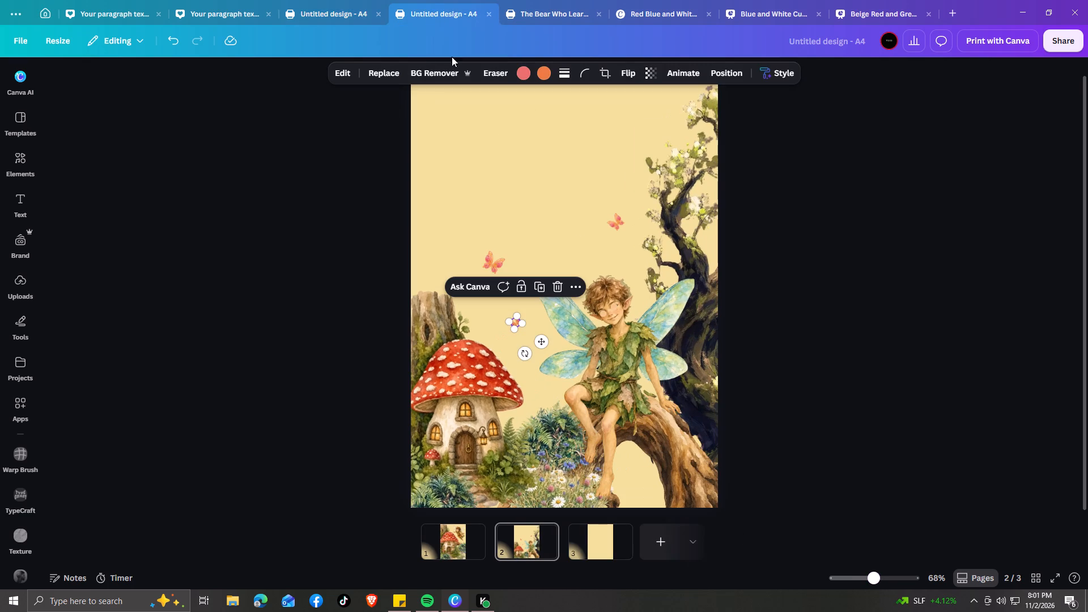
pyautogui.click(609, 381)
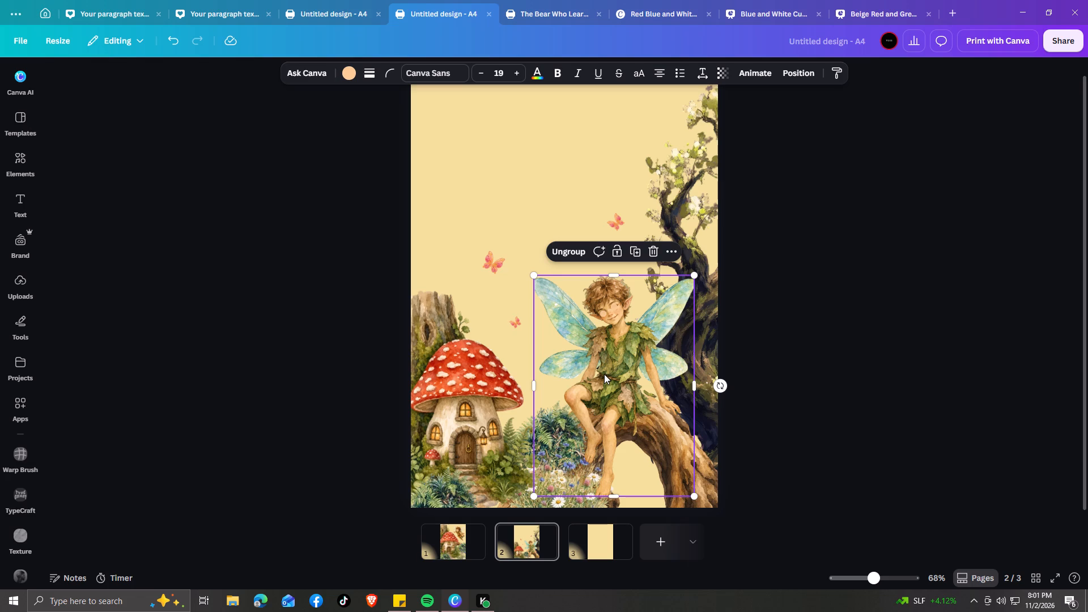
pyautogui.click(670, 252)
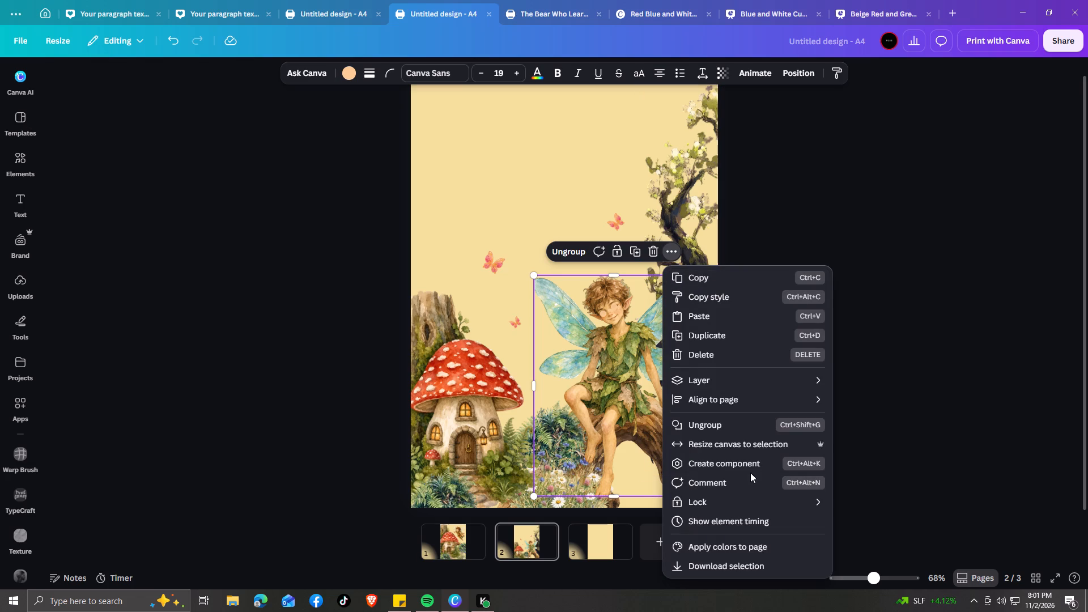
pyautogui.scroll(-3, 709, 507)
pyautogui.click(351, 329)
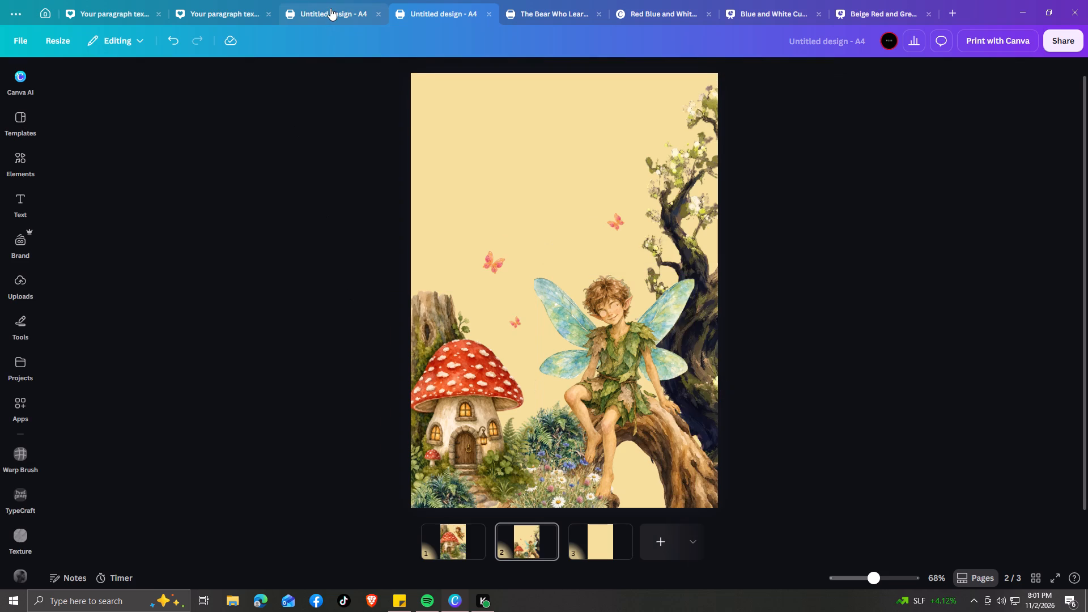
pyautogui.click(330, 8)
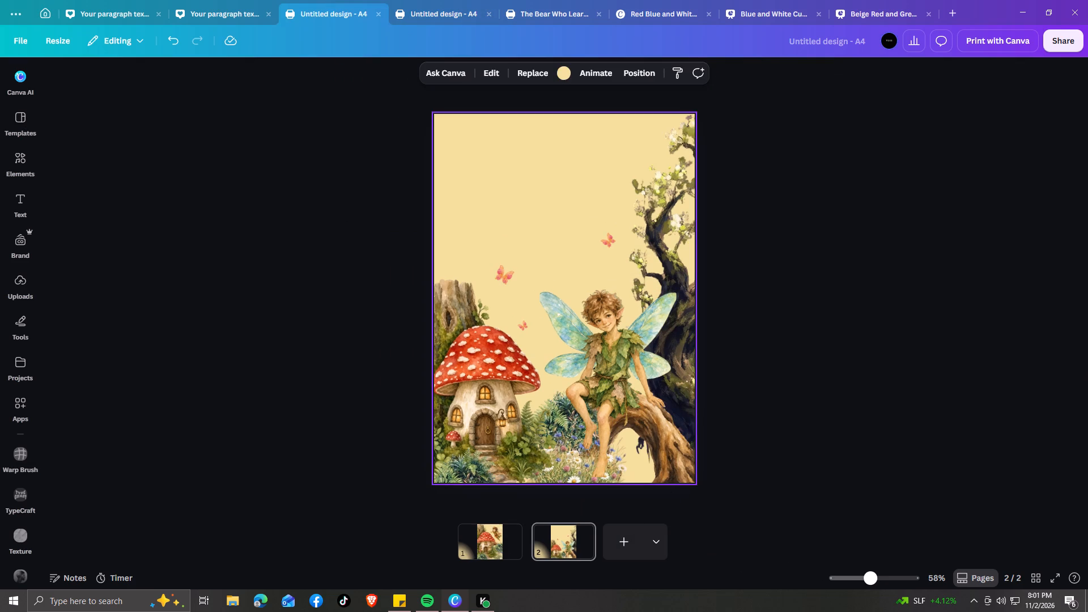
# Copy one skin-coloured eye-covering circle from the flying fairy's group on page 1 and paste it onto page 2.
pyautogui.moveTo(875, 580); pyautogui.dragTo(886, 576)
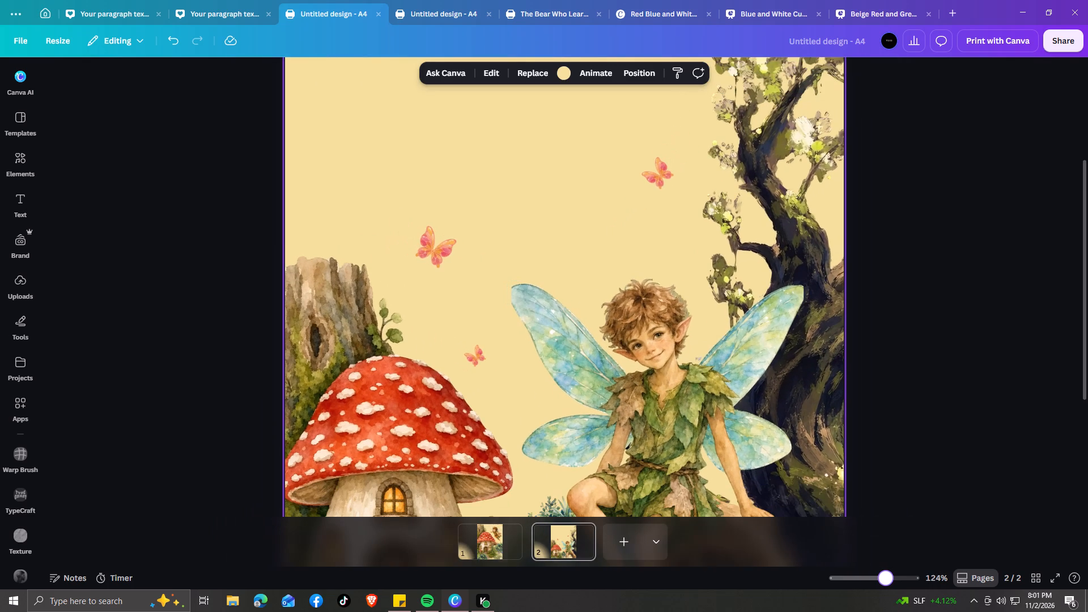
pyautogui.moveTo(886, 576); pyautogui.dragTo(886, 572)
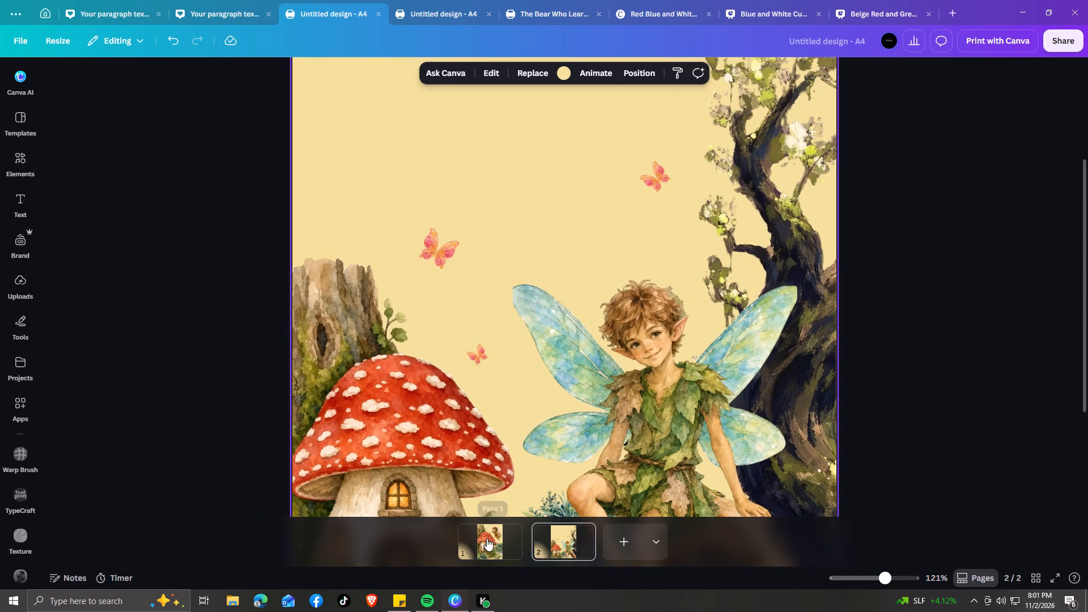
pyautogui.click(487, 538)
pyautogui.scroll(2, 559, 303)
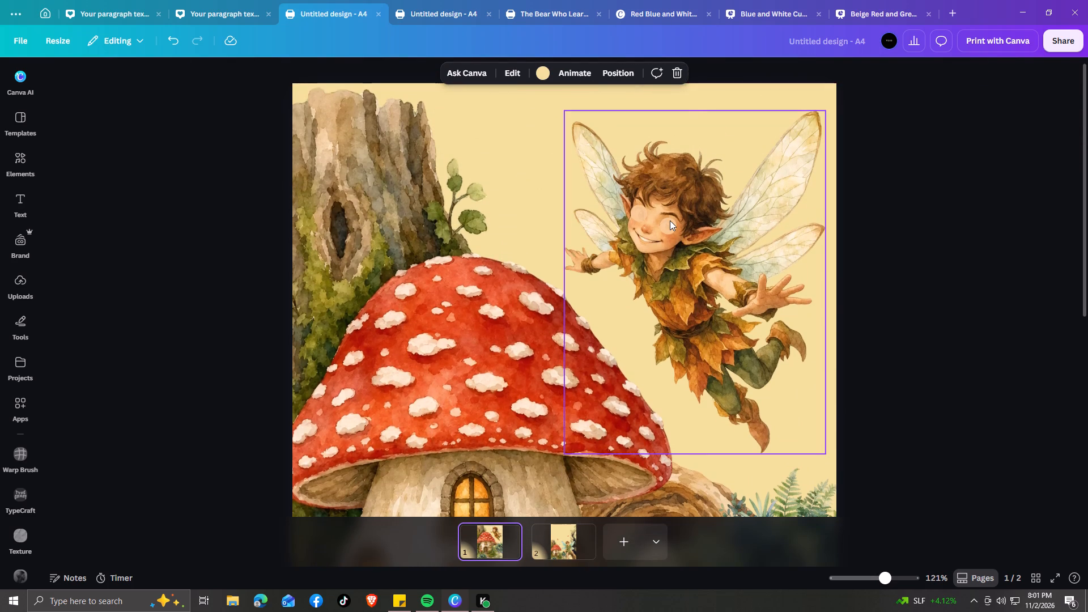
pyautogui.click(669, 231)
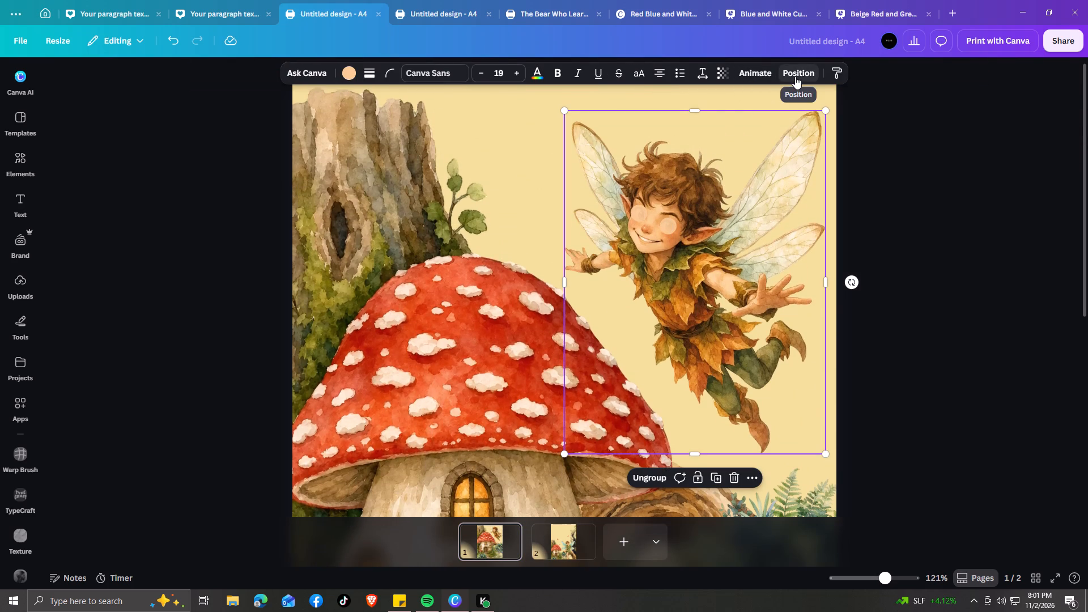
pyautogui.click(795, 76)
pyautogui.click(215, 173)
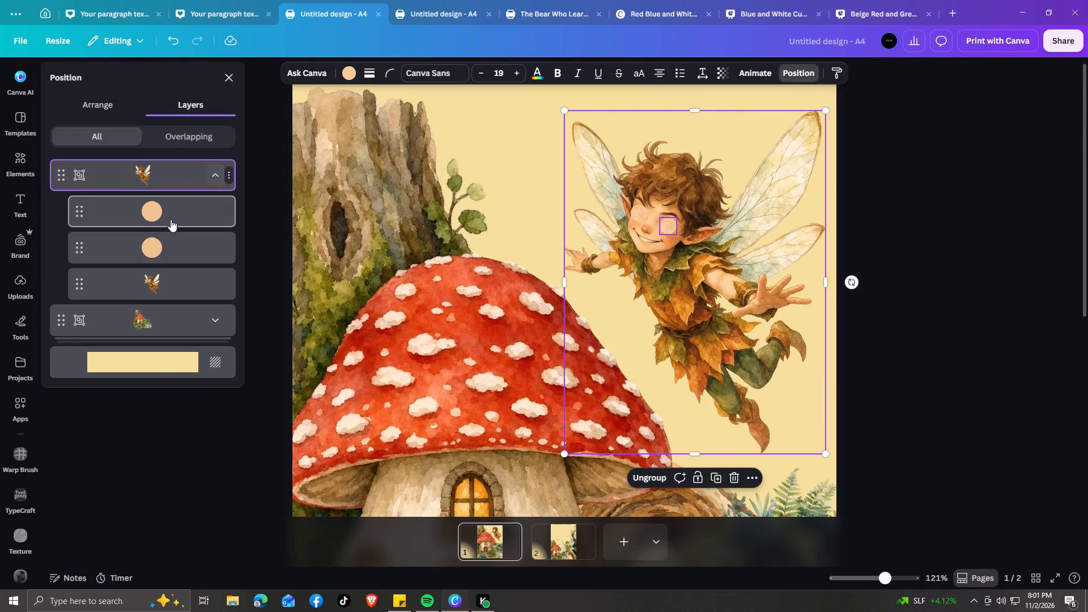
pyautogui.click(169, 221)
pyautogui.hotkey('ctrl', 'c')
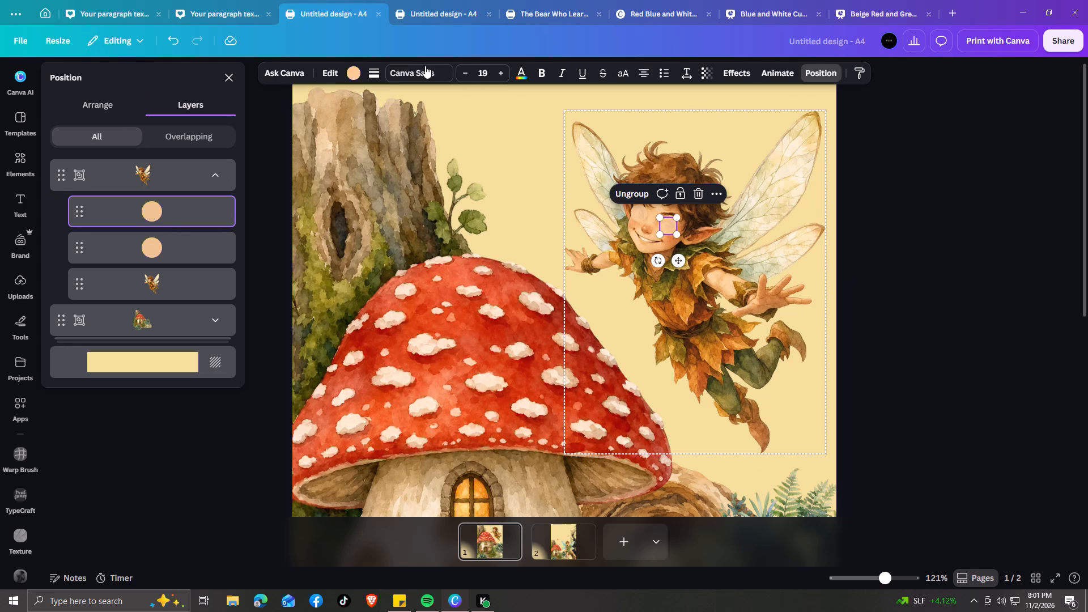
pyautogui.click(563, 537)
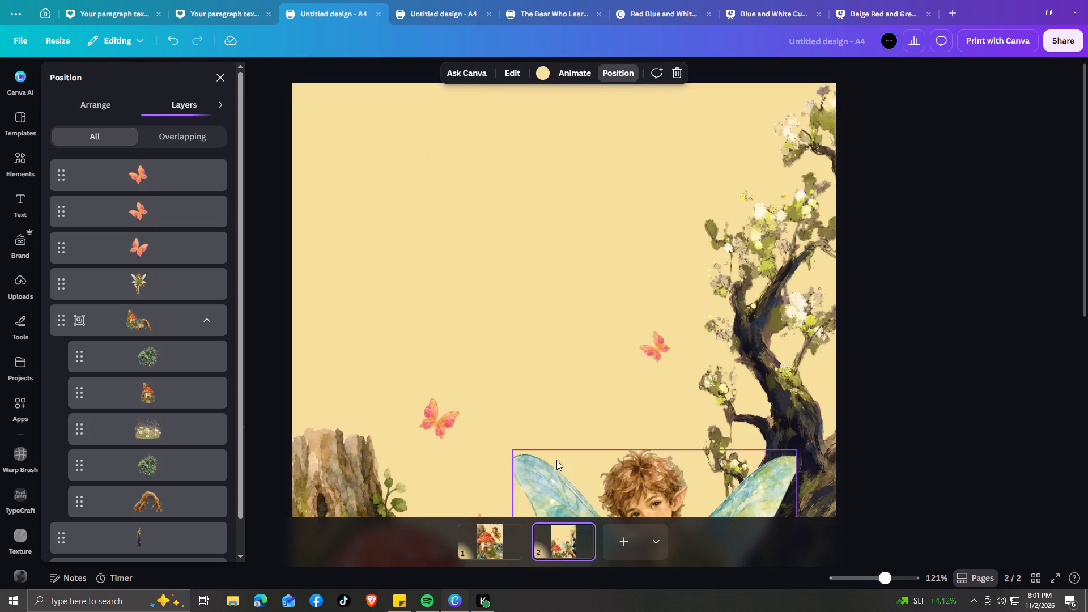
pyautogui.scroll(-3, 580, 406)
pyautogui.hotkey('ctrl', 'v')
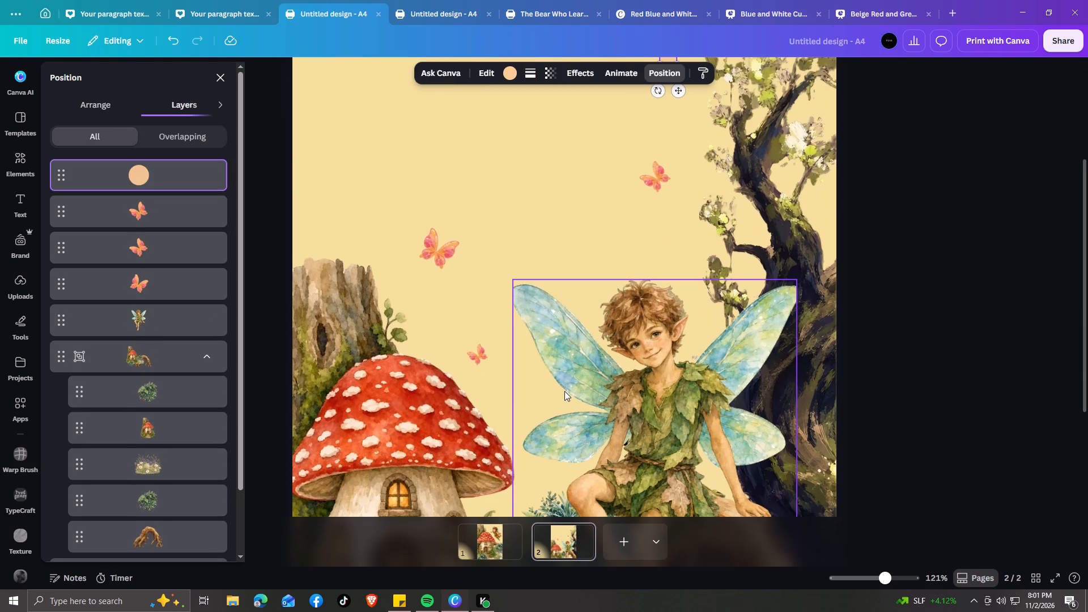
# Shrink the pasted skin-coloured circle and place it over the seated fairy's eye nearest the mushroom house.
pyautogui.scroll(3, 654, 315)
pyautogui.moveTo(678, 259); pyautogui.dragTo(665, 374)
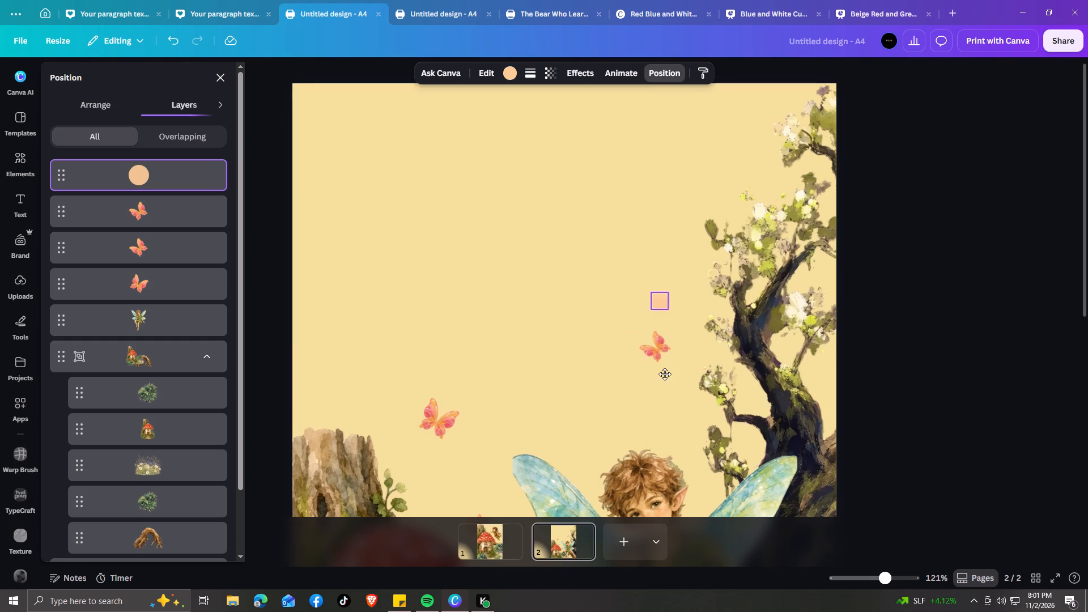
pyautogui.moveTo(665, 374); pyautogui.dragTo(659, 432)
pyautogui.scroll(-2, 659, 430)
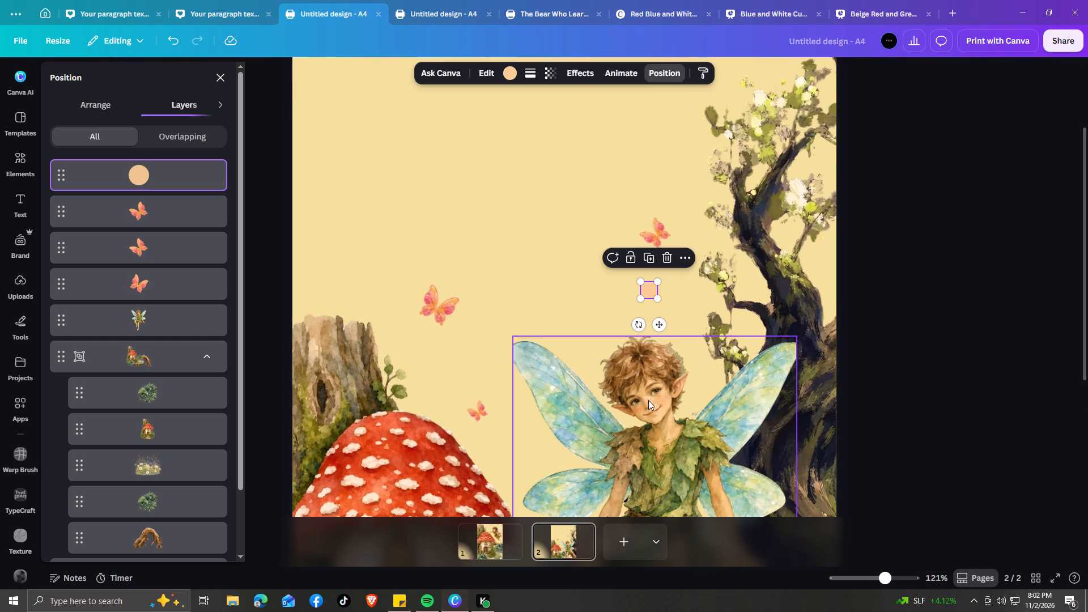
pyautogui.moveTo(640, 283); pyautogui.dragTo(647, 289)
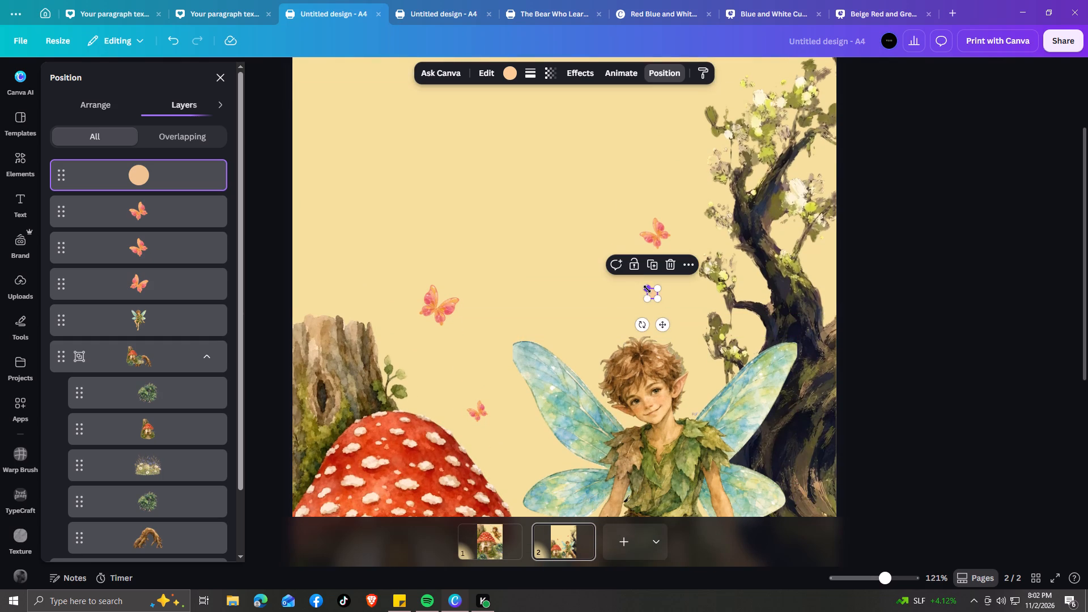
pyautogui.moveTo(662, 325); pyautogui.dragTo(646, 435)
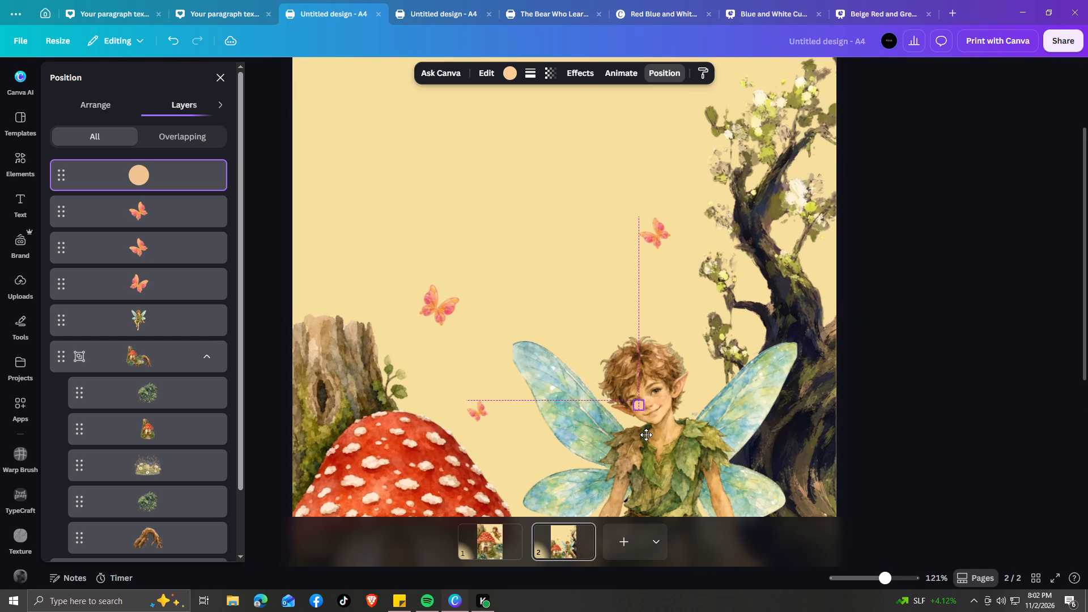
pyautogui.moveTo(646, 435); pyautogui.dragTo(647, 434)
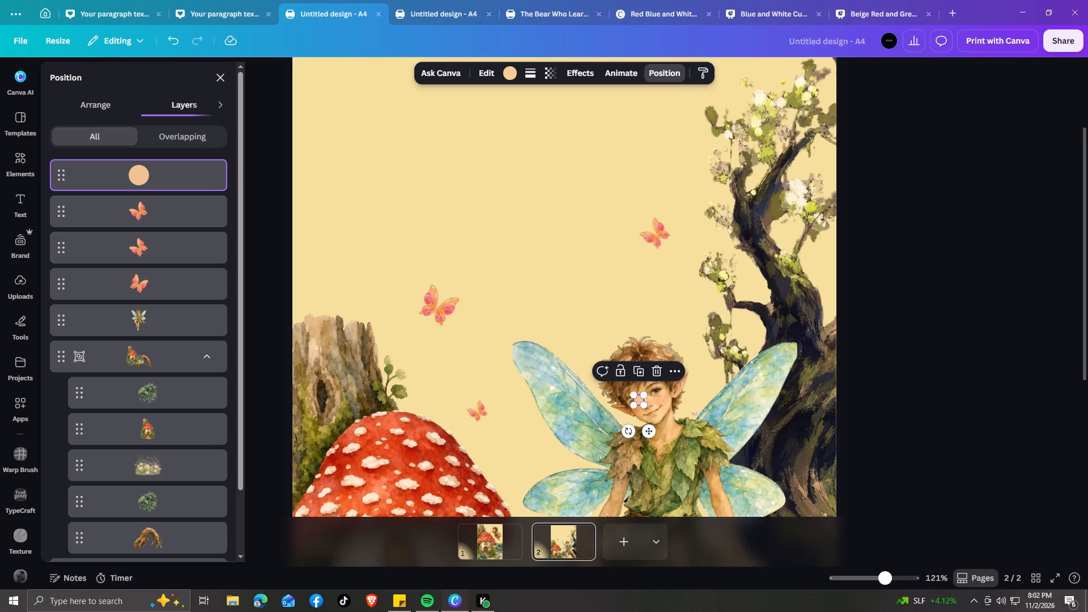
pyautogui.moveTo(889, 578); pyautogui.dragTo(895, 575)
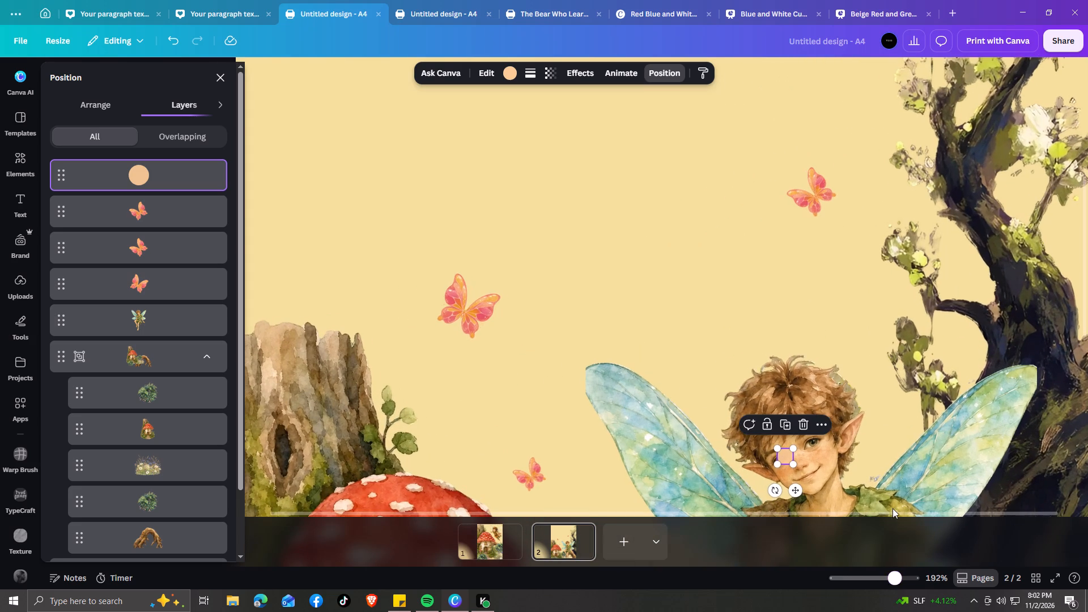
pyautogui.scroll(-2, 895, 411)
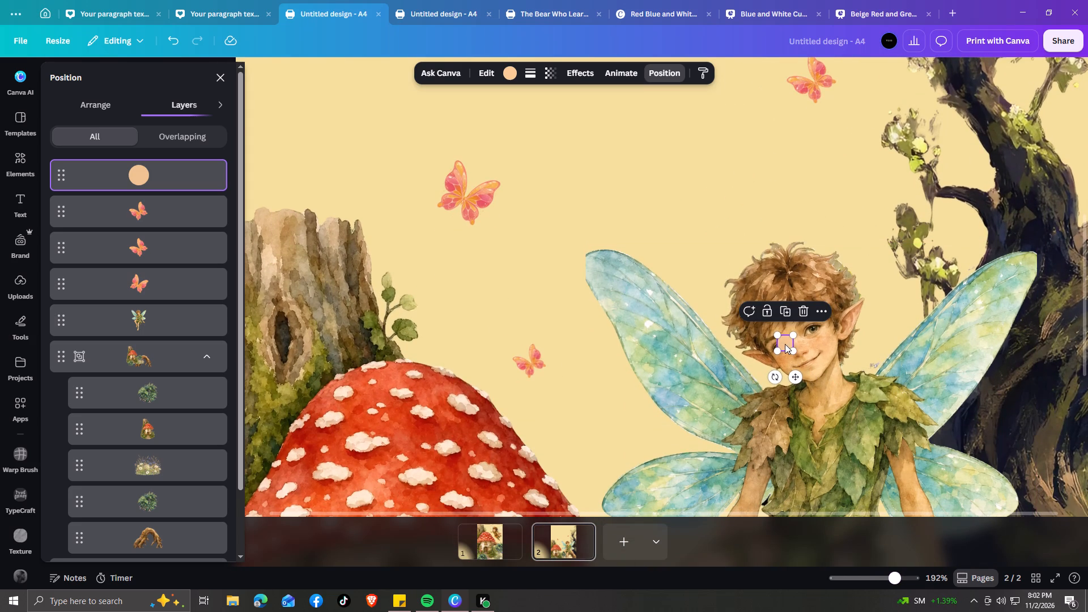
pyautogui.click(784, 342)
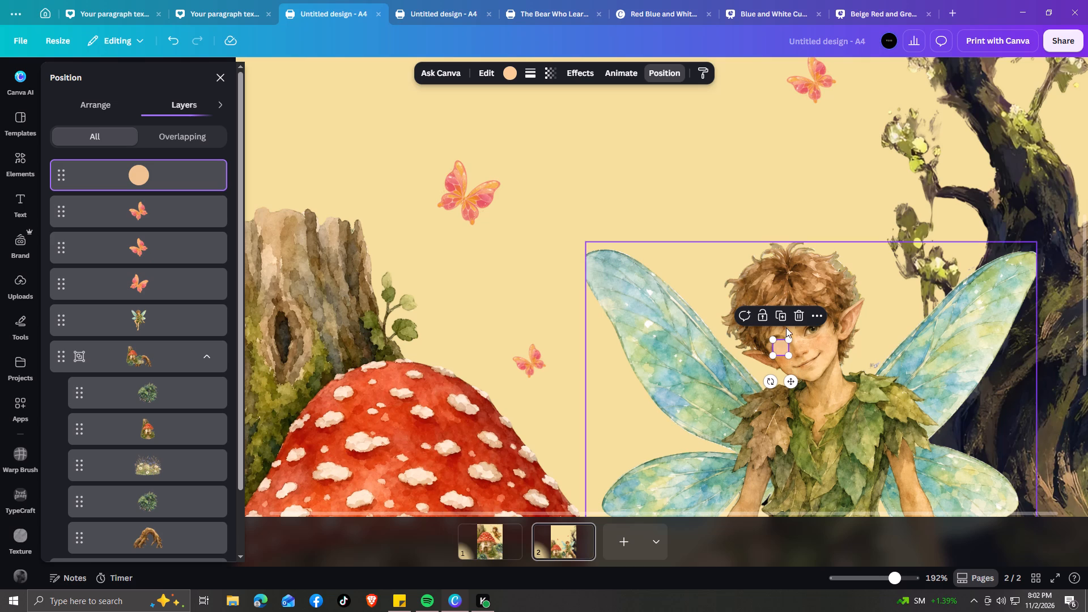
# Duplicate the skin-coloured circle and place the copy over the seated fairy's other eye, nearest the tree.
pyautogui.click(783, 317)
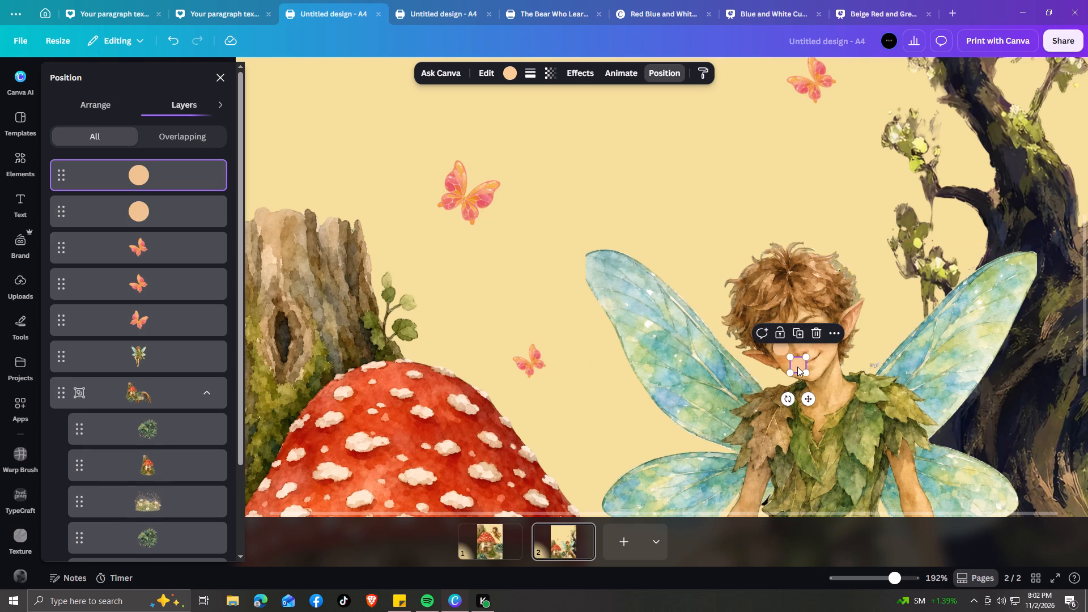
pyautogui.moveTo(798, 368); pyautogui.dragTo(814, 339)
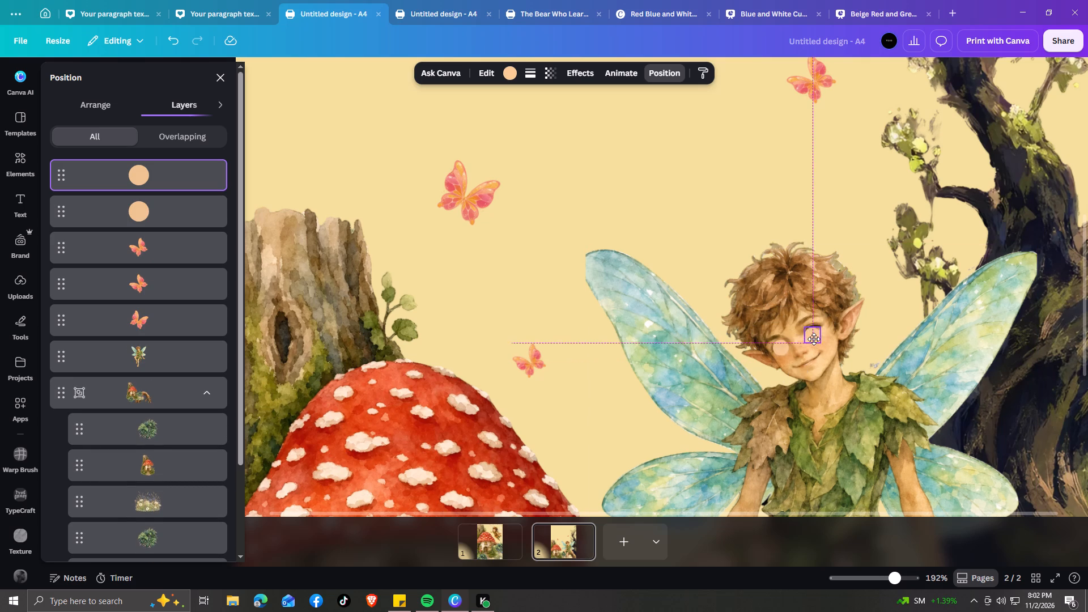
pyautogui.moveTo(814, 339); pyautogui.dragTo(814, 333)
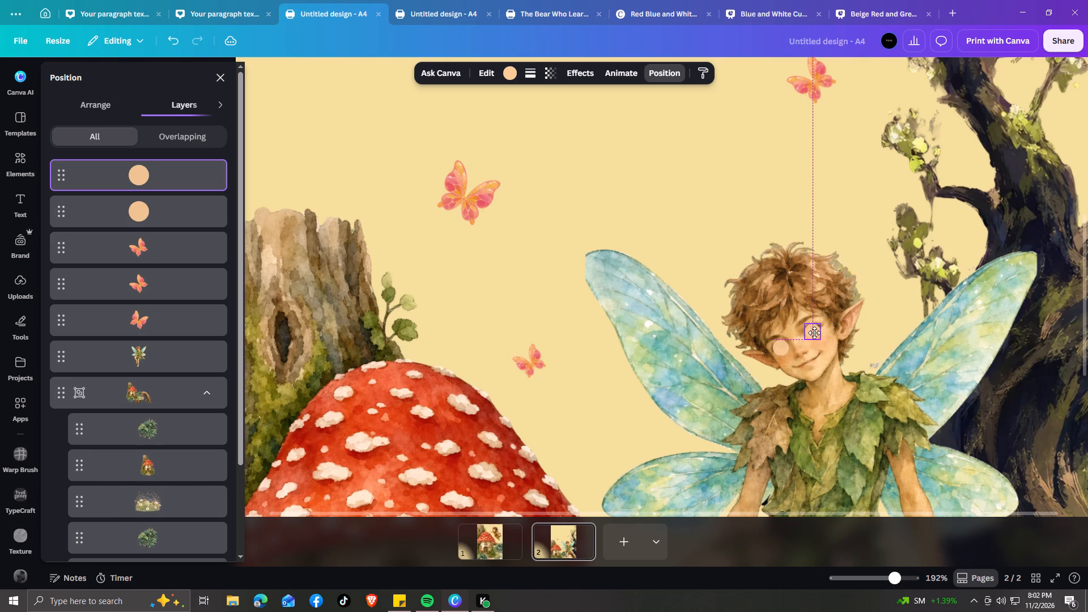
pyautogui.moveTo(814, 333); pyautogui.dragTo(814, 331)
# Slightly enlarge both circles over the seated fairy's eyes, making the one nearest the mushroom house about 0.4 by 0.4.
pyautogui.click(716, 217)
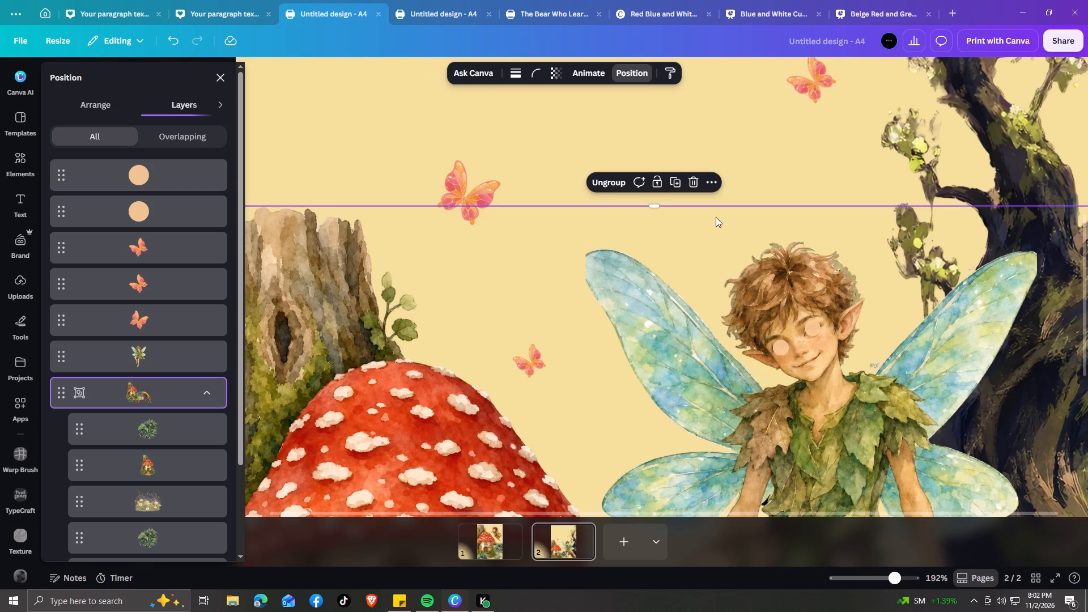
pyautogui.click(162, 182)
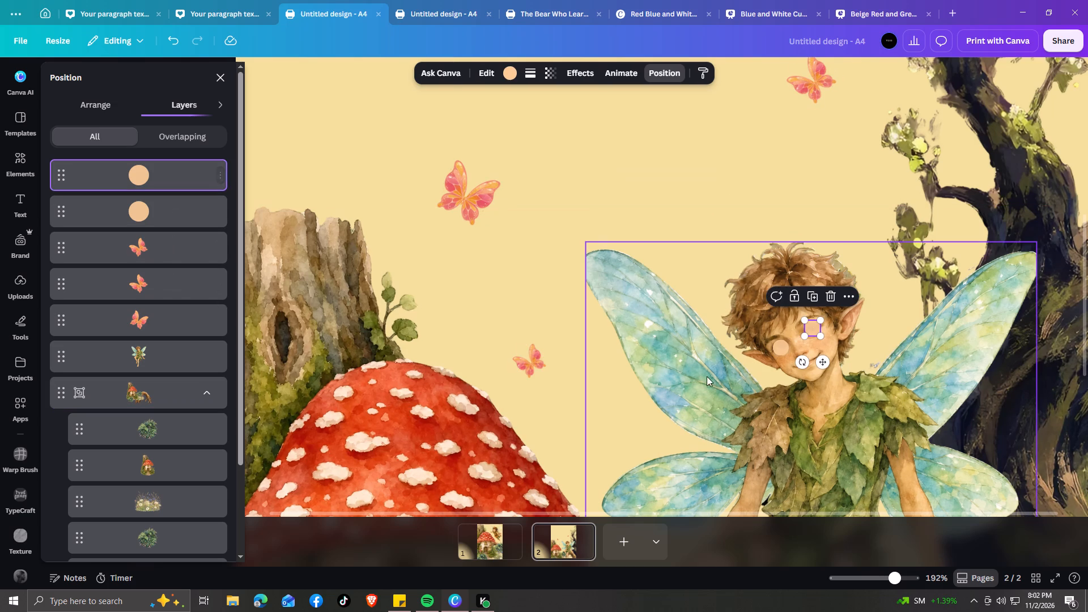
pyautogui.click(814, 329)
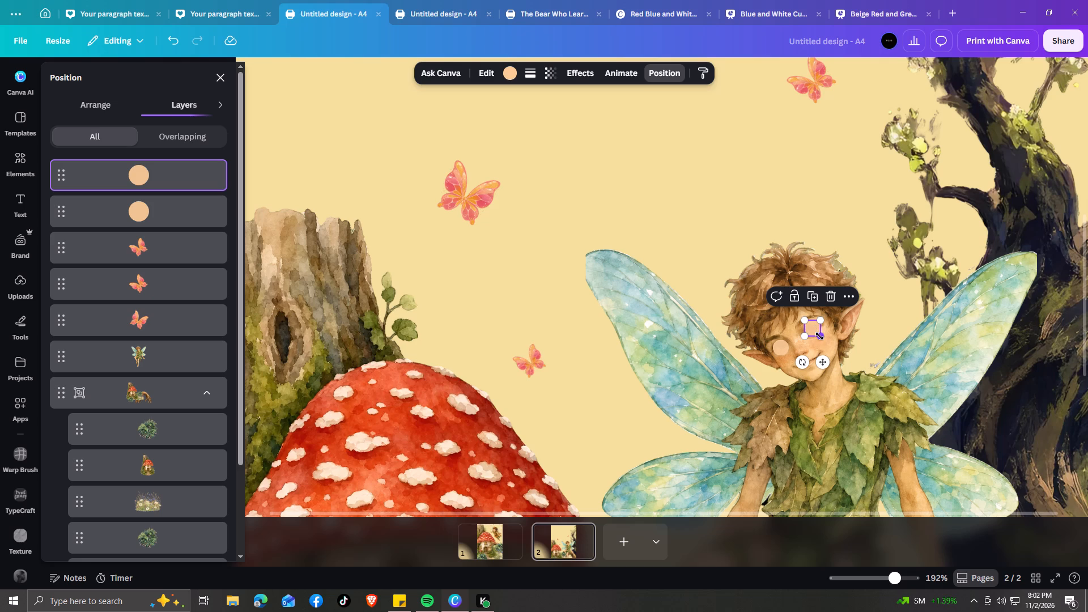
pyautogui.click(819, 336)
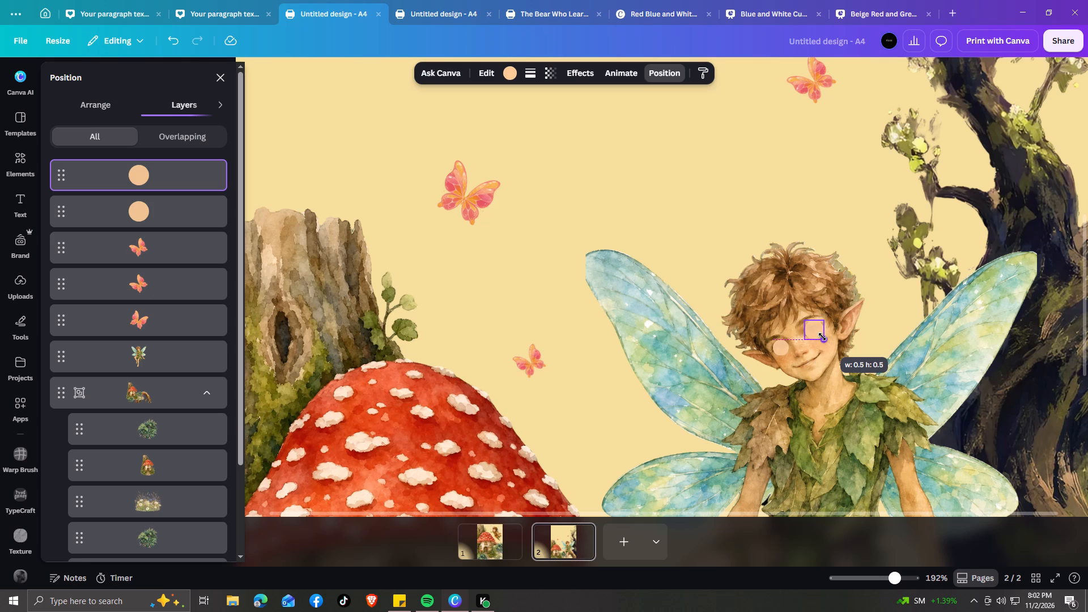
pyautogui.click(778, 347)
pyautogui.click(789, 356)
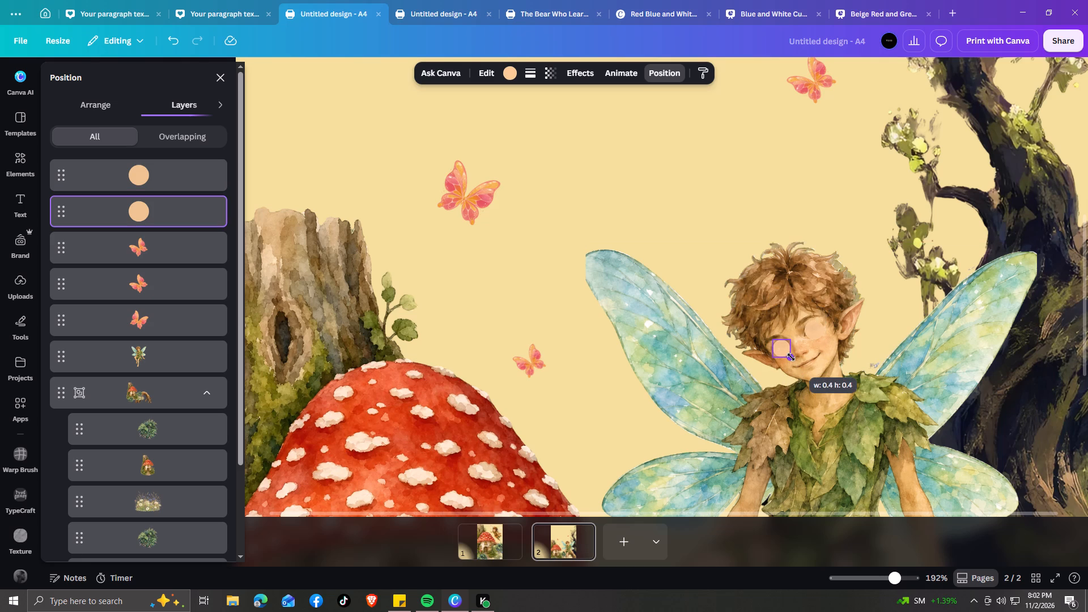
pyautogui.click(782, 348)
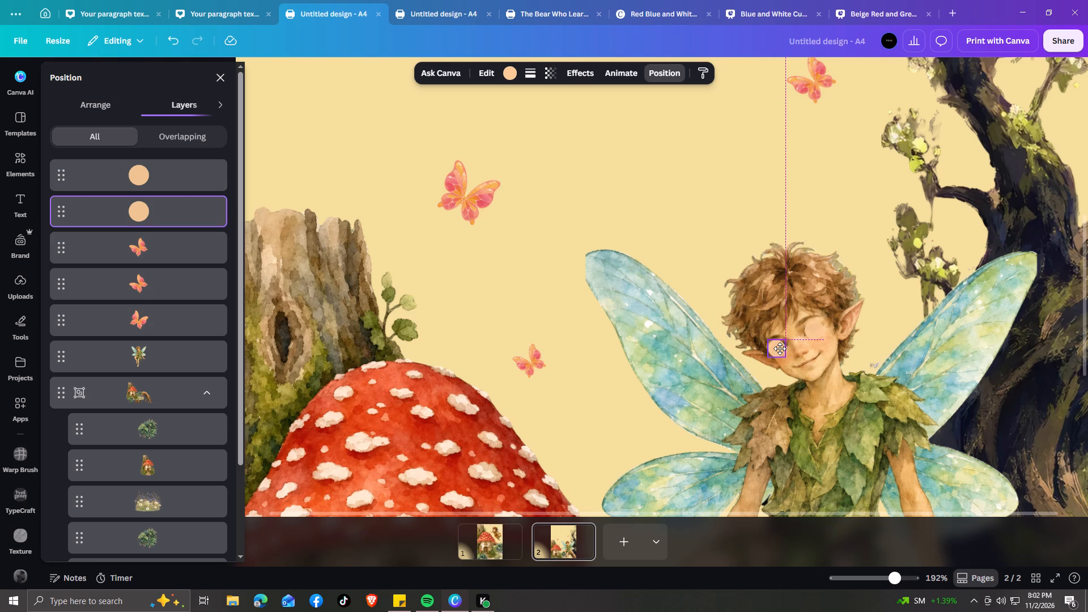
pyautogui.click(722, 190)
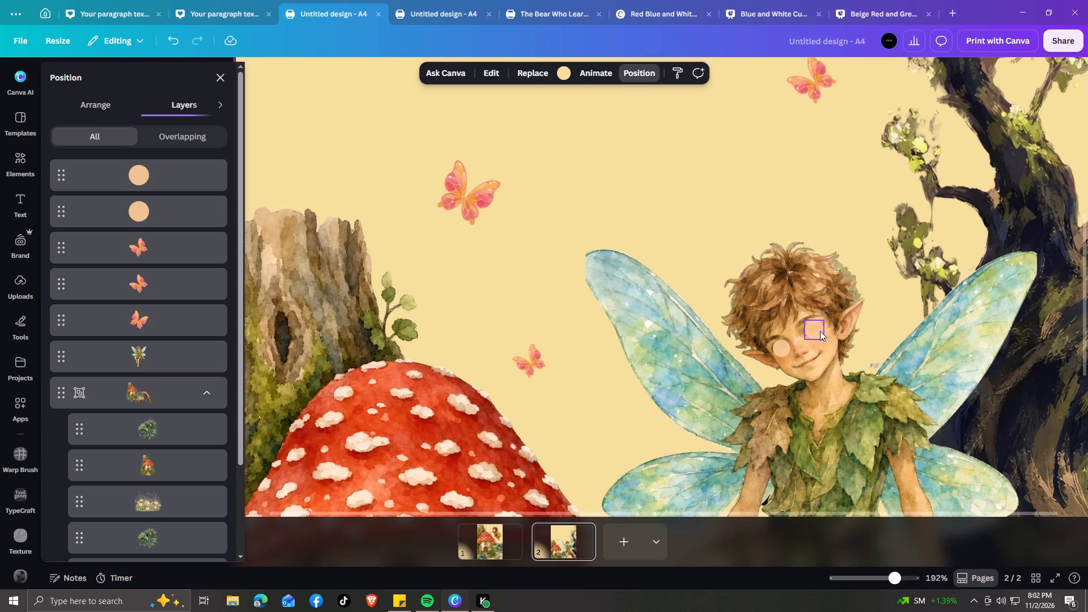
pyautogui.click(817, 330)
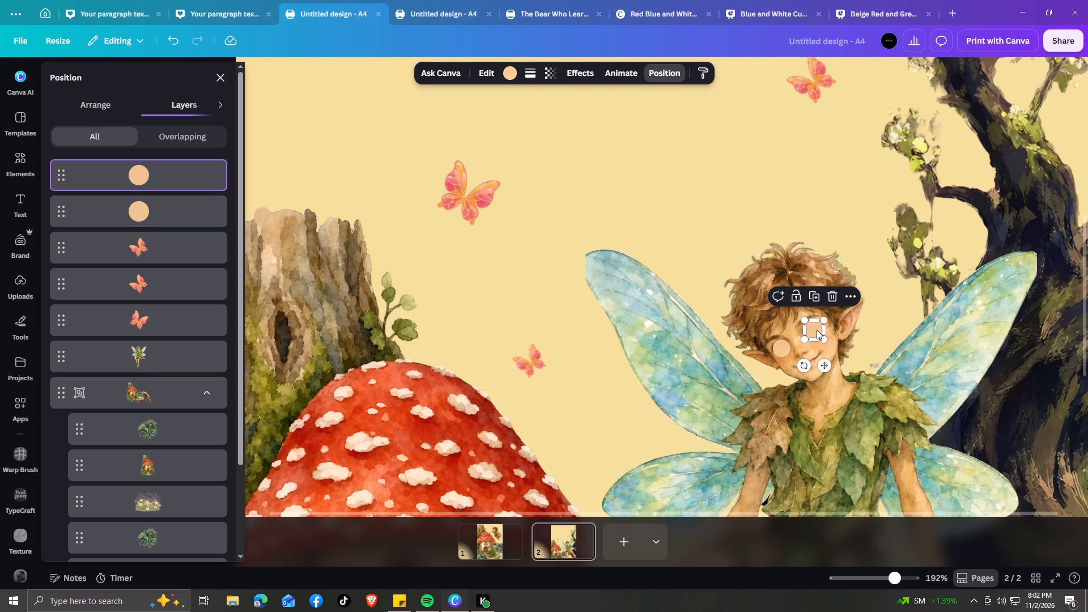
pyautogui.moveTo(889, 578); pyautogui.dragTo(879, 575)
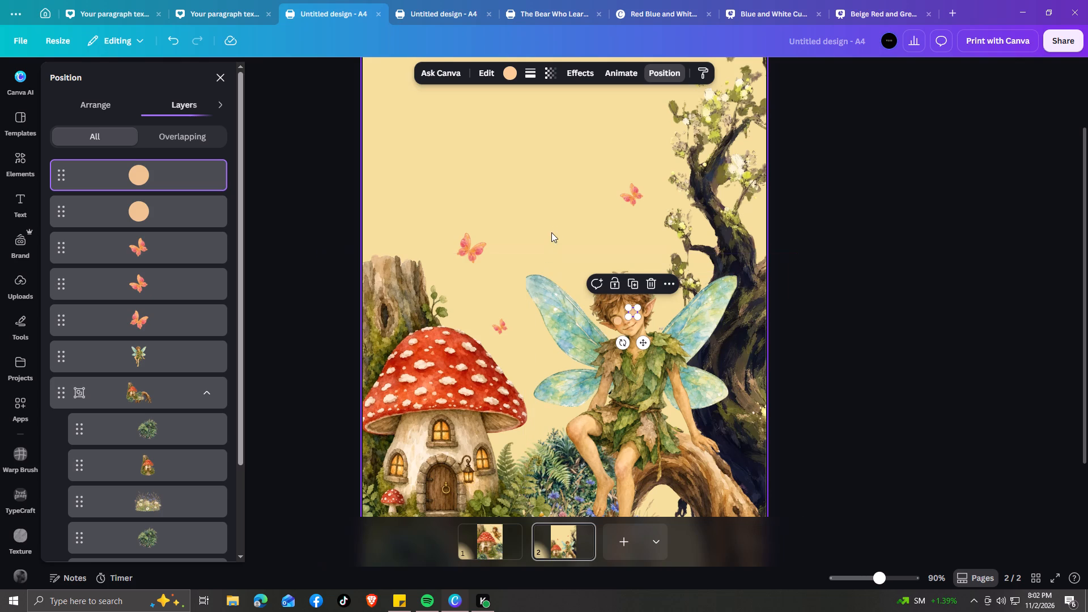
# Fine-tune the seated fairy's eye coverings: nudge the circle nearest the mushroom house and slightly enlarge and reposition the one nearest the tree.
pyautogui.click(551, 222)
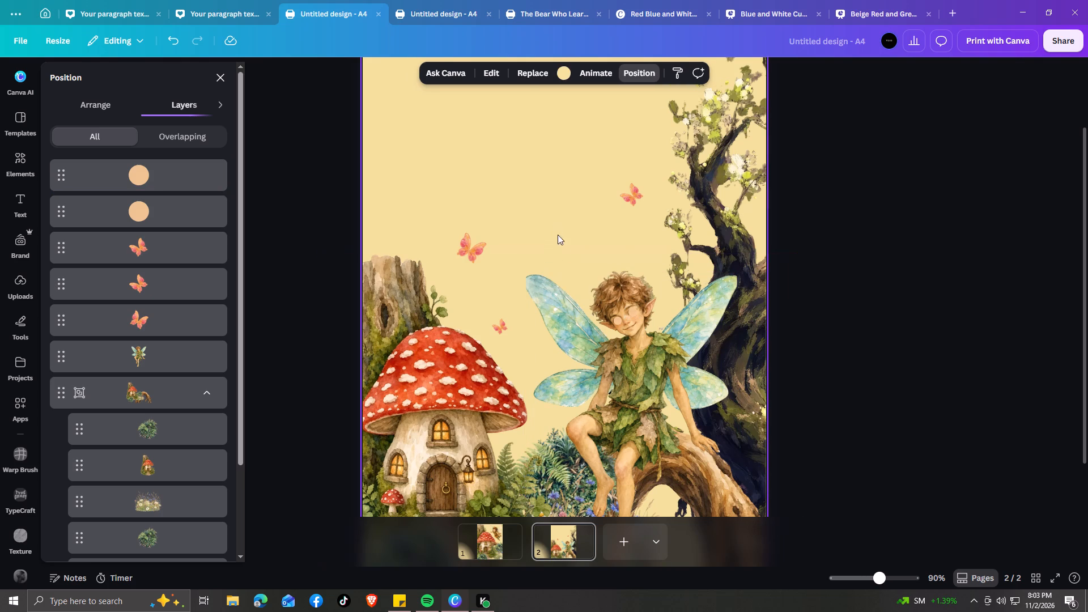
pyautogui.moveTo(875, 578); pyautogui.dragTo(872, 579)
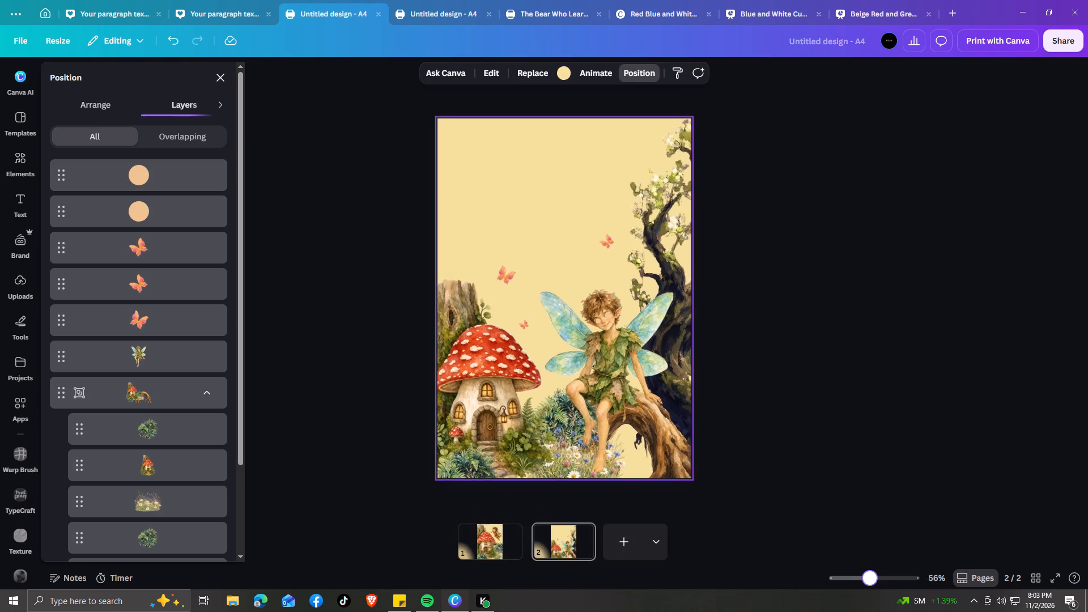
pyautogui.moveTo(872, 579); pyautogui.dragTo(901, 579)
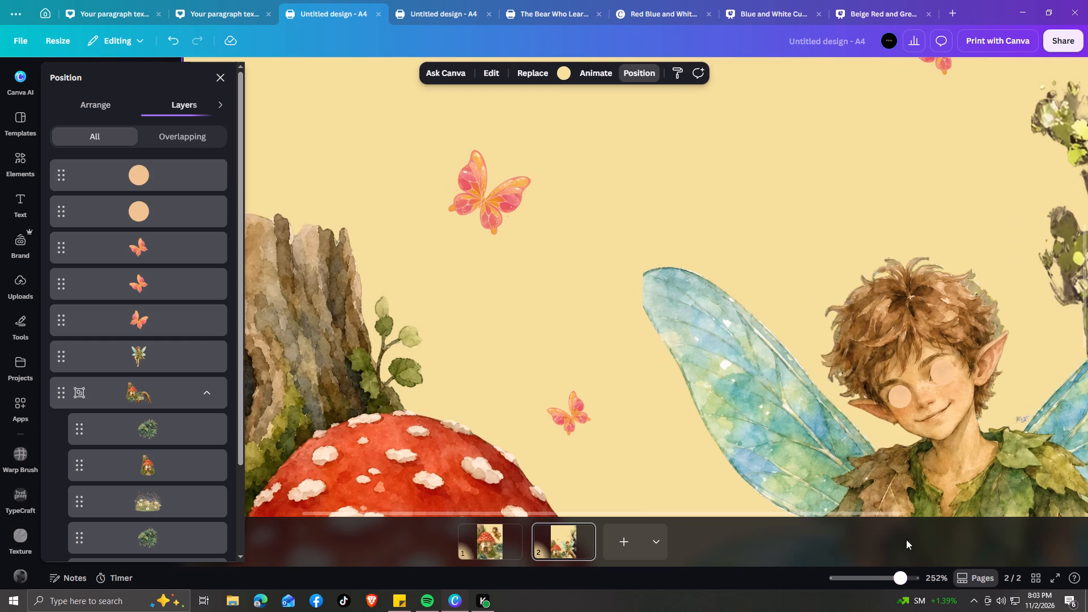
pyautogui.click(901, 394)
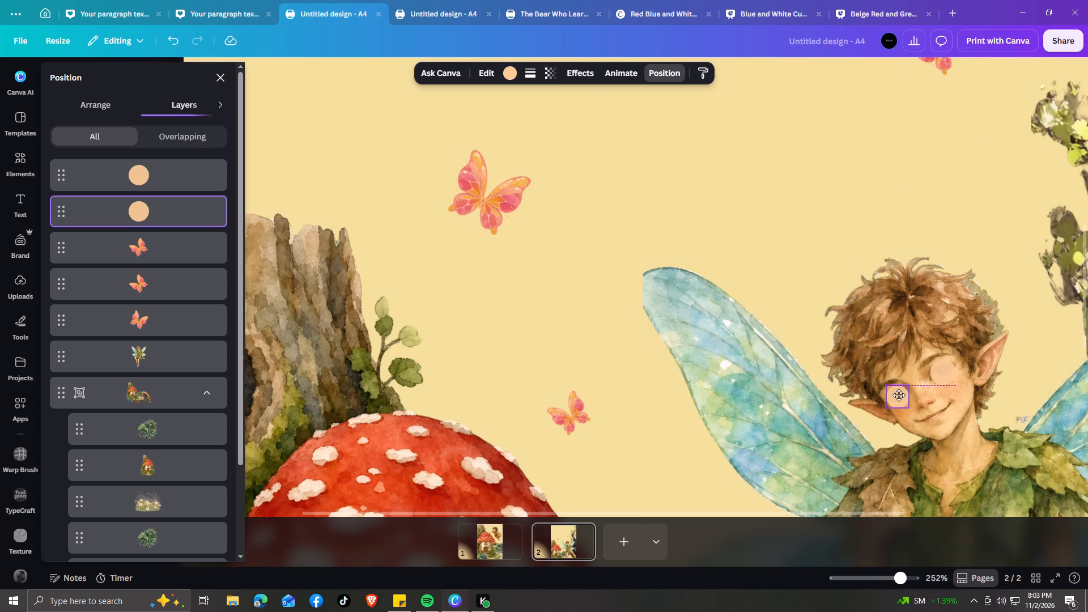
pyautogui.click(942, 371)
pyautogui.click(947, 376)
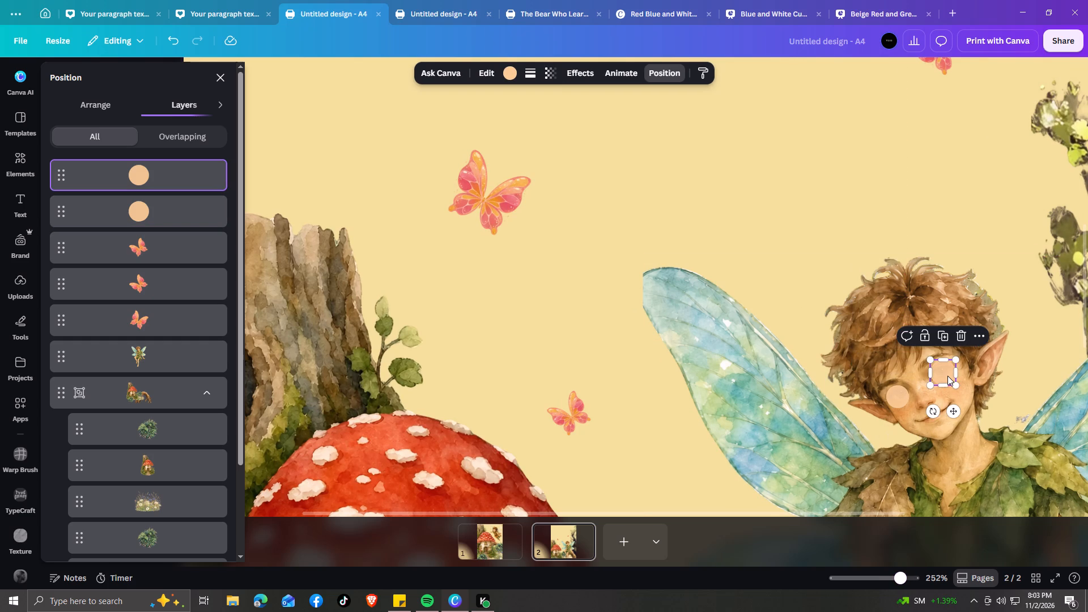
pyautogui.click(932, 387)
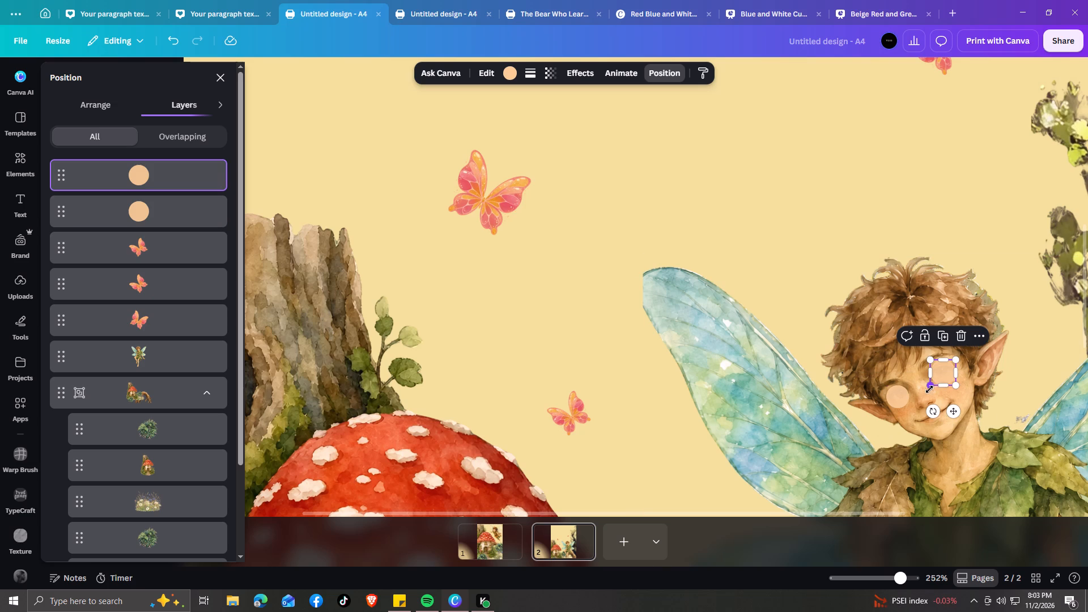
pyautogui.click(941, 380)
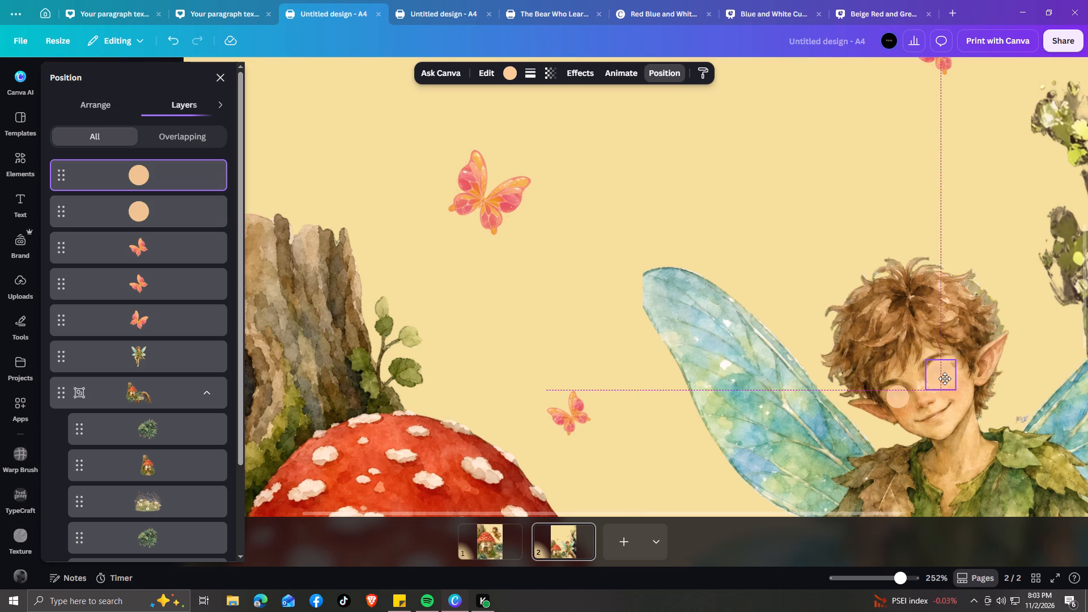
pyautogui.click(793, 216)
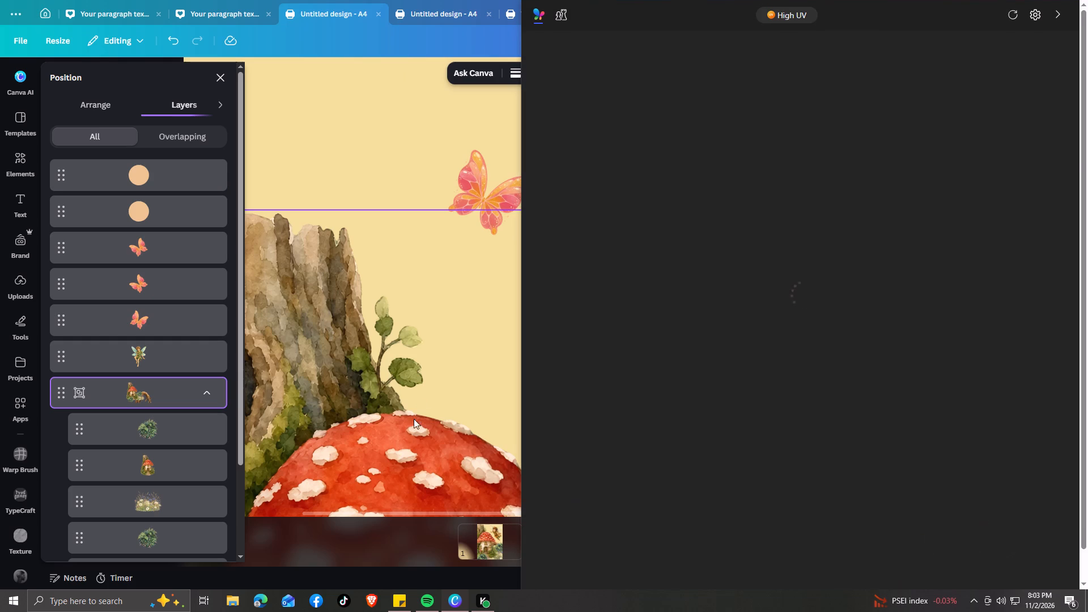
pyautogui.click(896, 578)
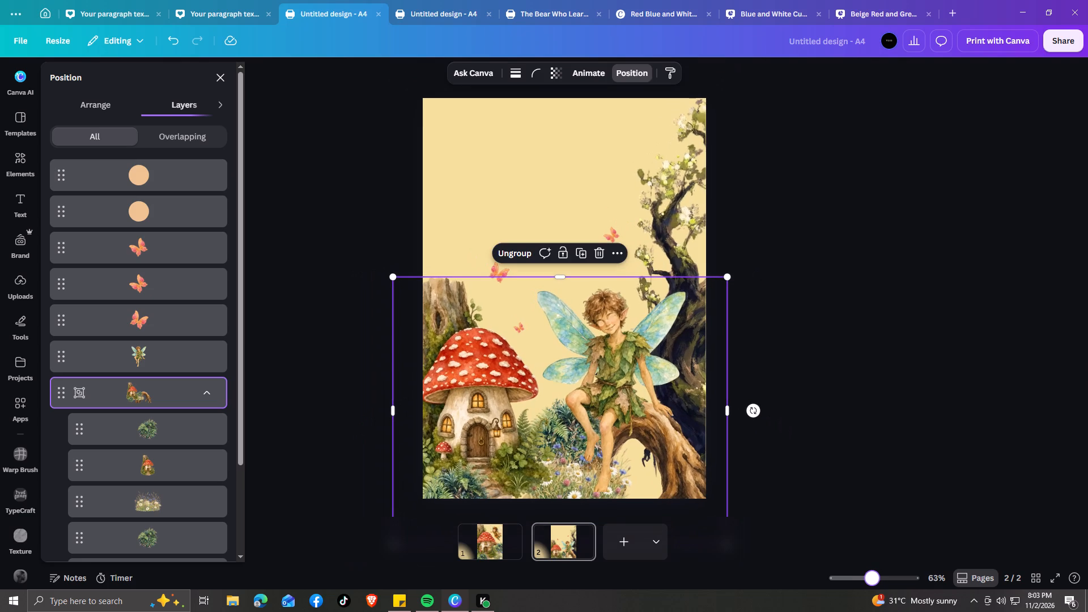
# Add a third page with the same plain beige-yellow background after page 2.
pyautogui.click(639, 546)
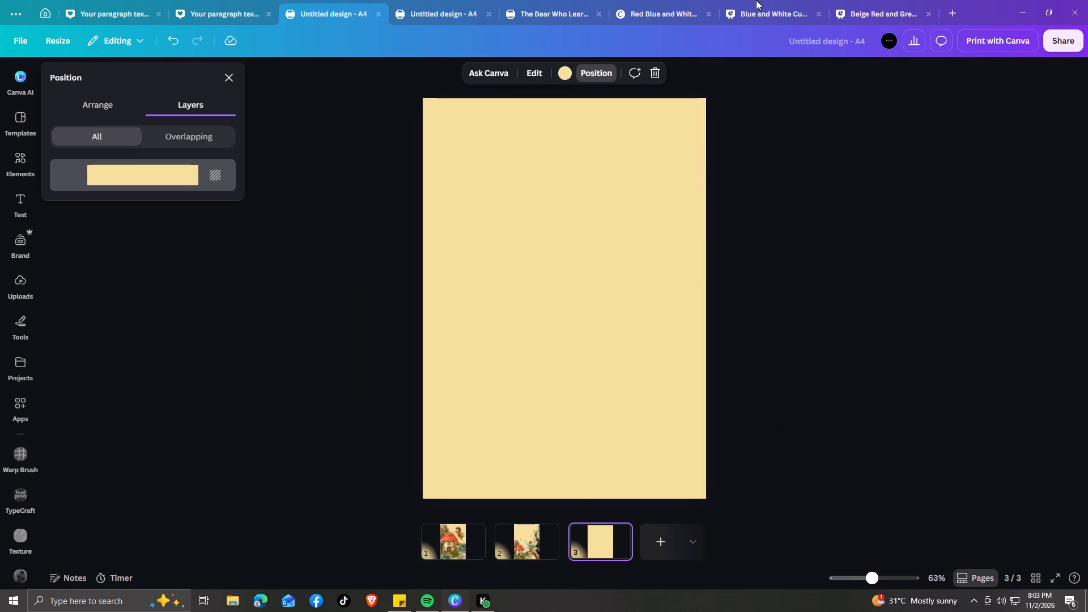
# Switch to the Beige Red and Green Whimsical Fairy Forest presentation and examine the artwork on pages 3 to 5.
pyautogui.click(861, 14)
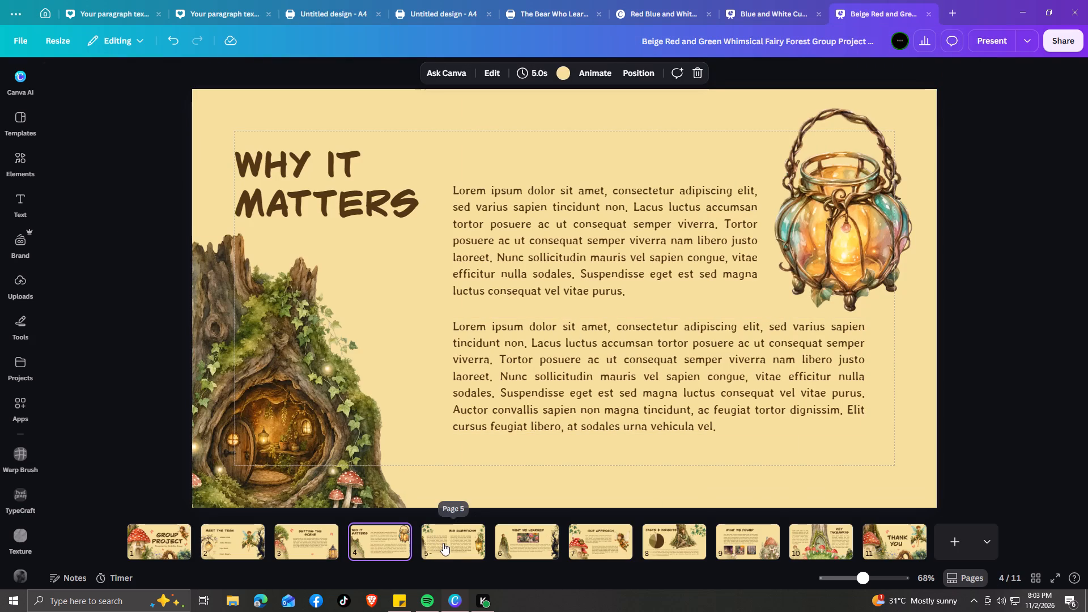
pyautogui.click(324, 547)
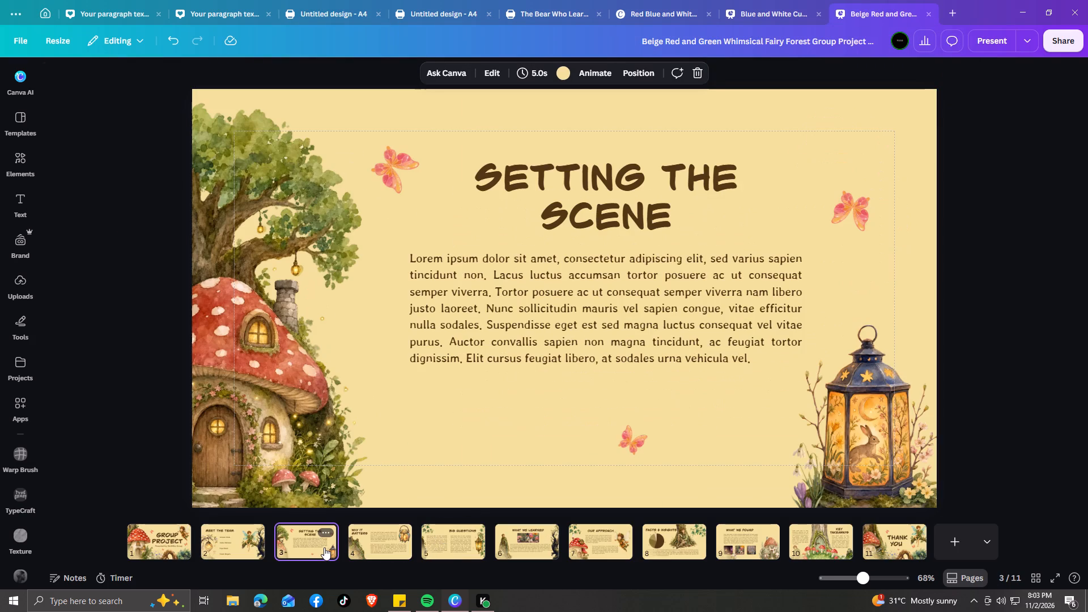
pyautogui.click(390, 539)
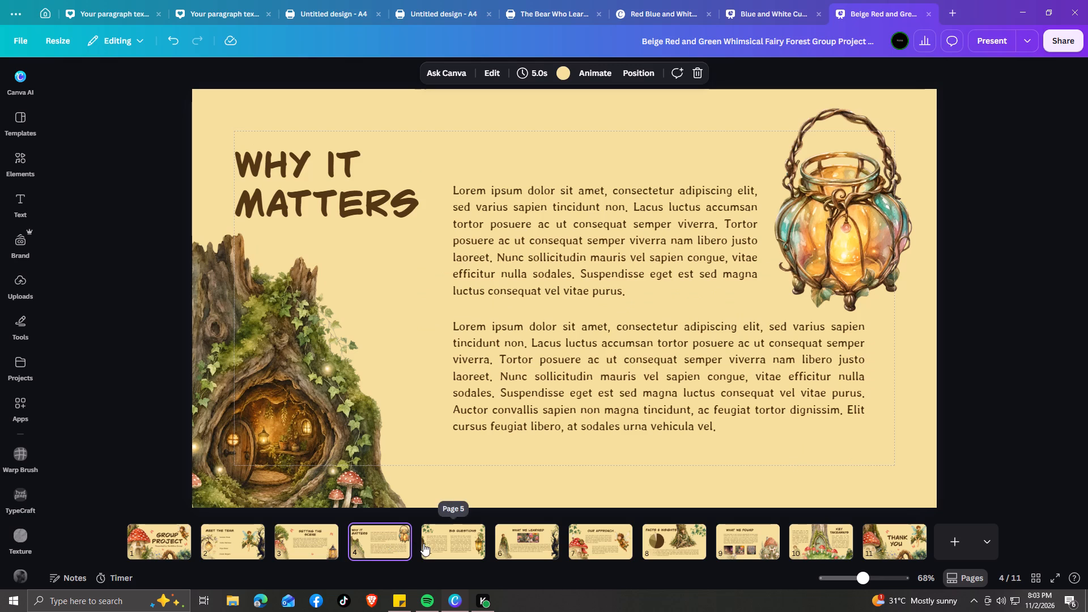
pyautogui.click(423, 543)
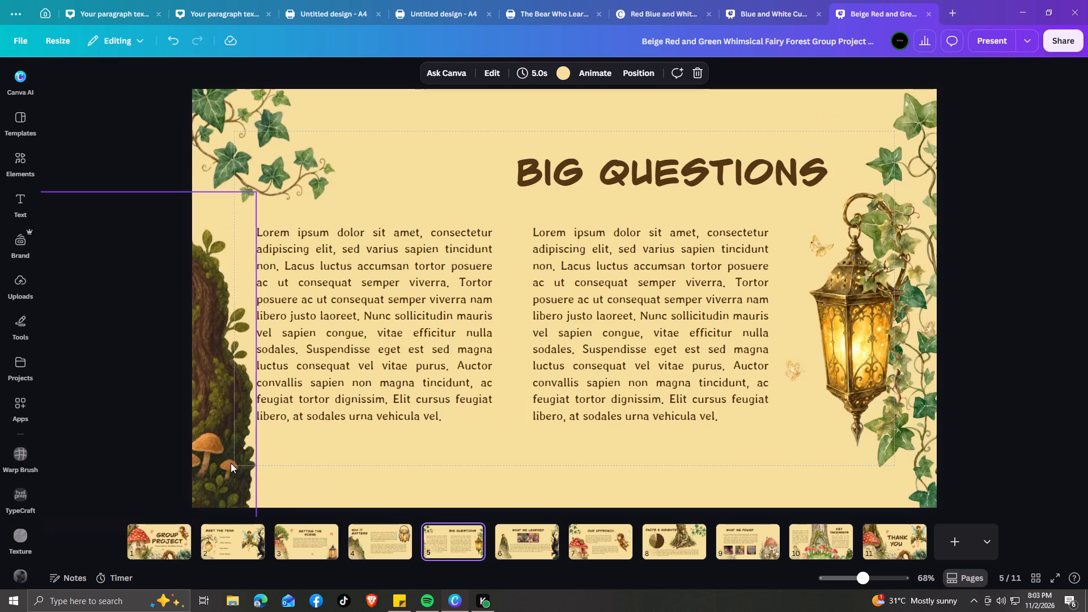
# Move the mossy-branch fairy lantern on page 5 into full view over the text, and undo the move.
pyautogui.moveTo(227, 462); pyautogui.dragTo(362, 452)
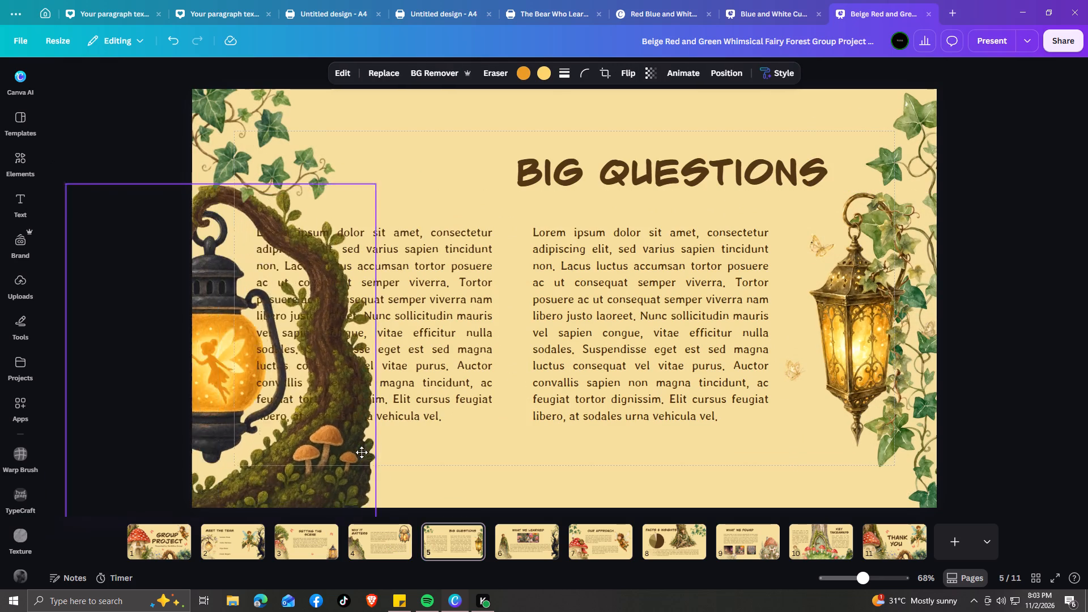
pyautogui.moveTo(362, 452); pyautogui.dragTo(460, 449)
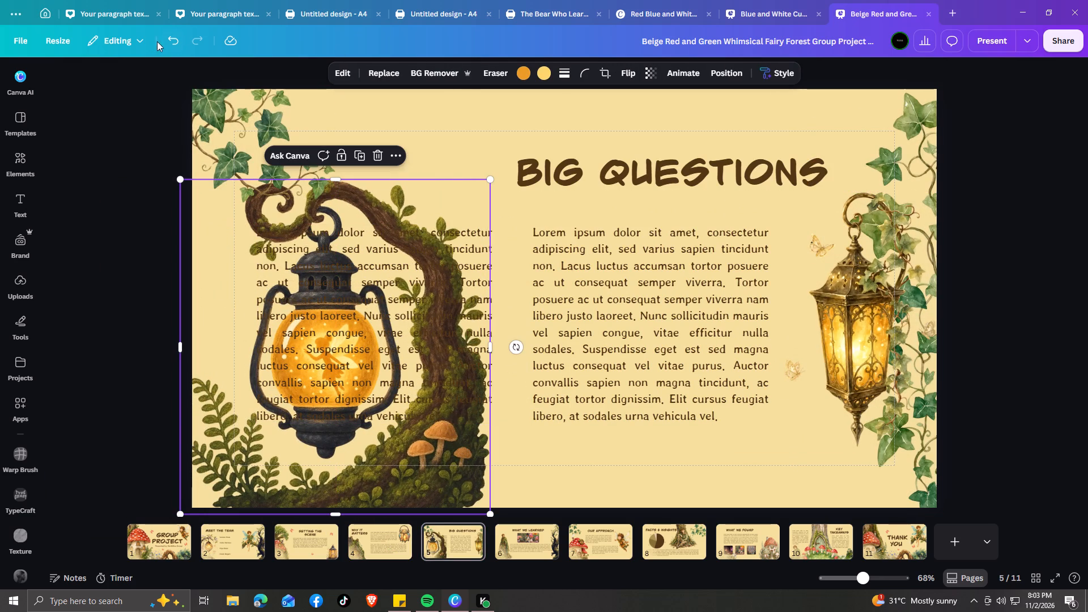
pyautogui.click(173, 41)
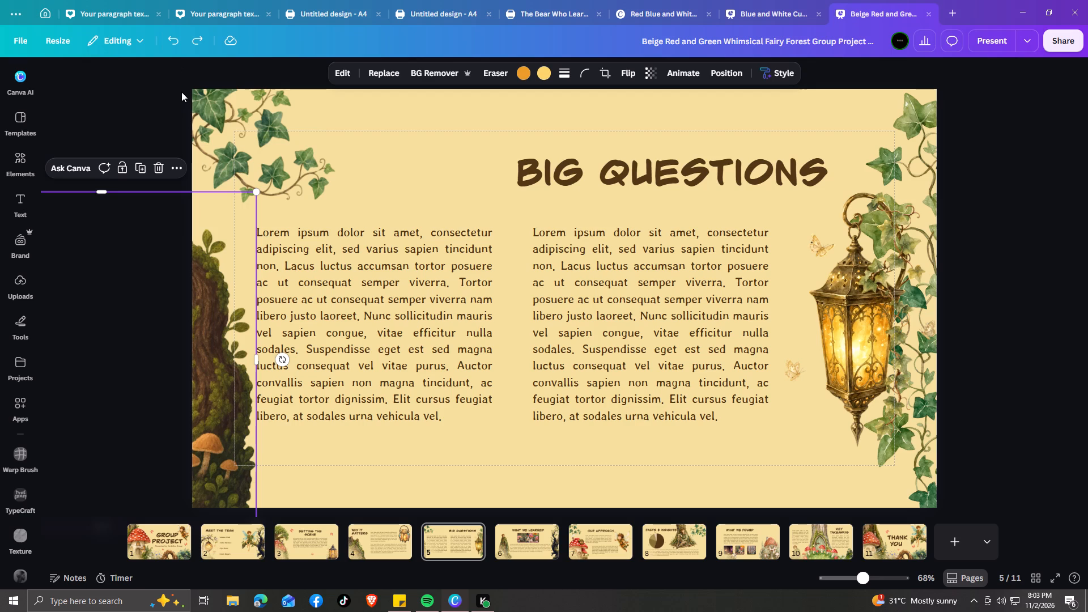
# Examine the ivy elements on page 5 and the illustrations on pages 6 to 10 for artwork to reuse.
pyautogui.click(302, 154)
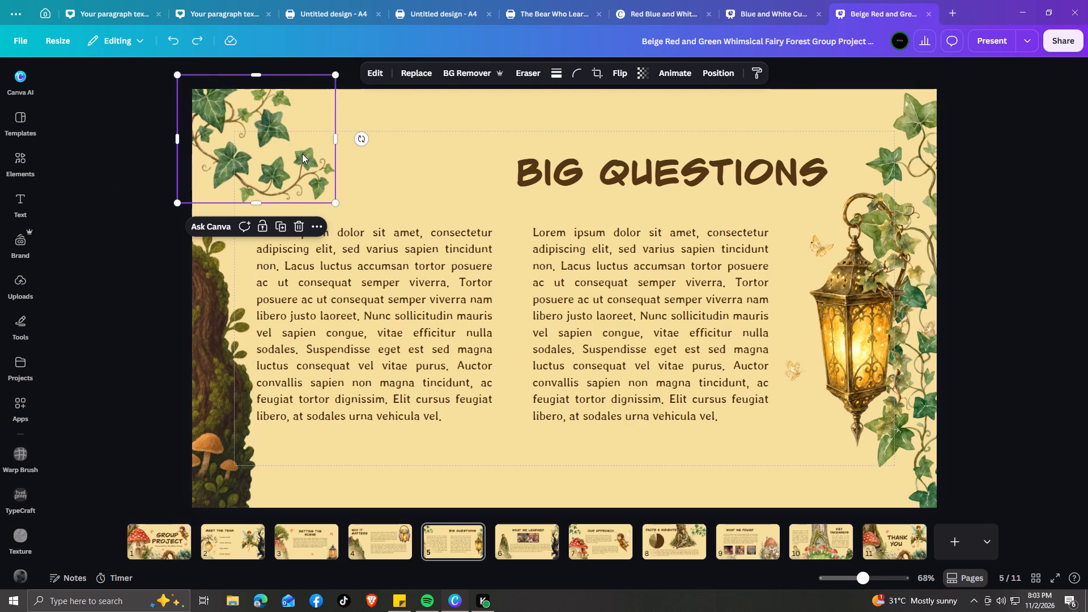
pyautogui.click(922, 158)
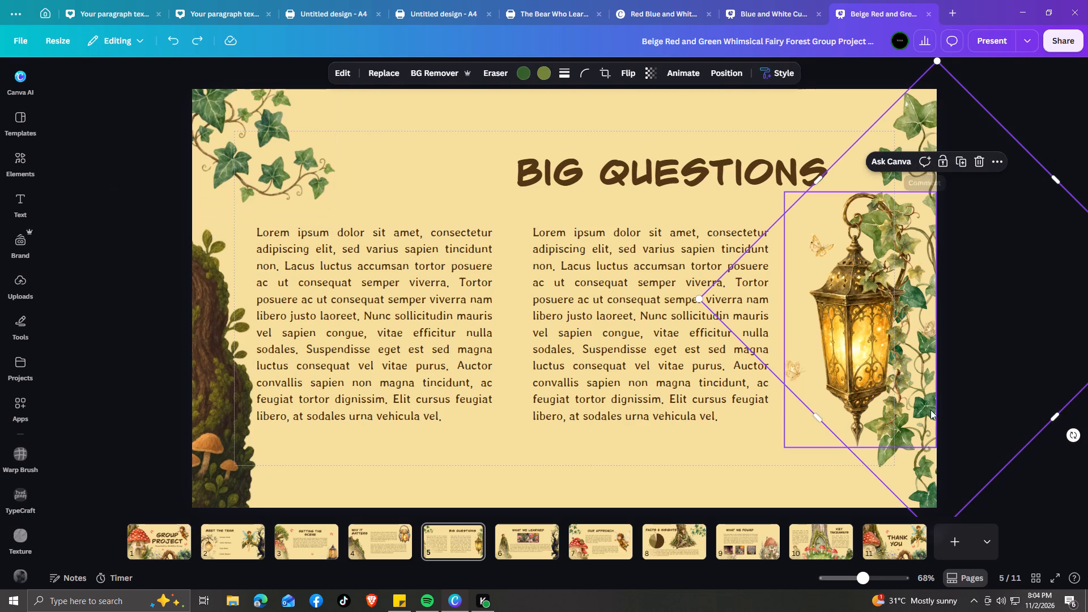
pyautogui.click(819, 539)
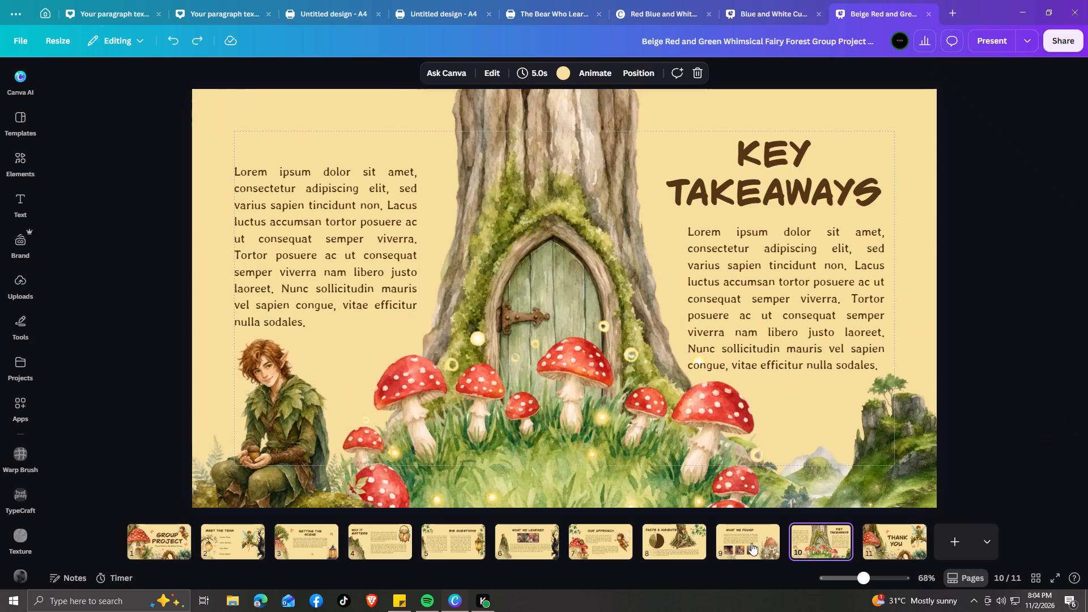
pyautogui.click(750, 542)
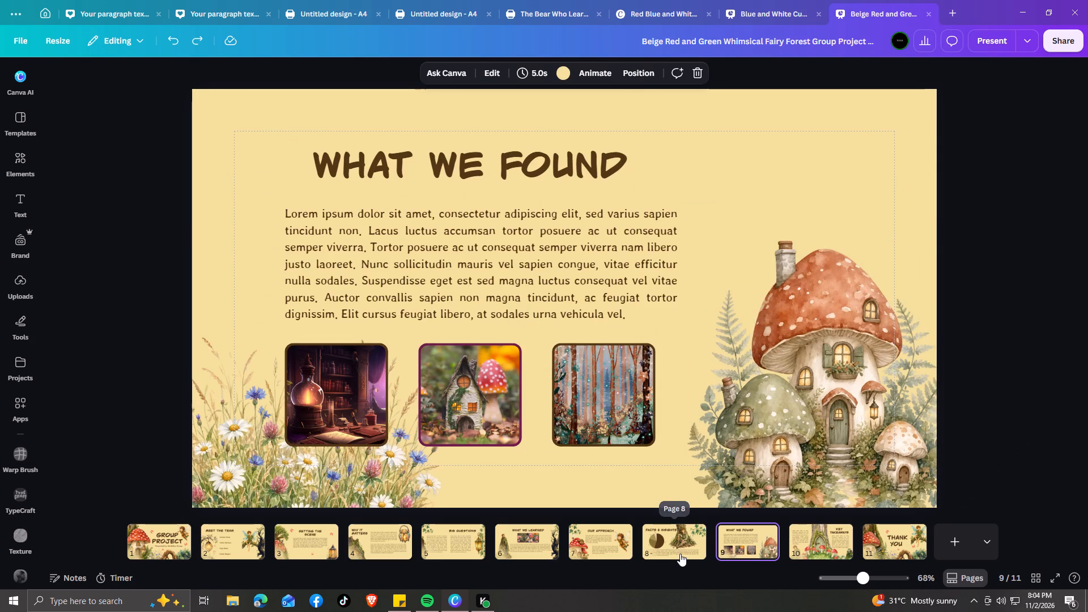
pyautogui.click(678, 538)
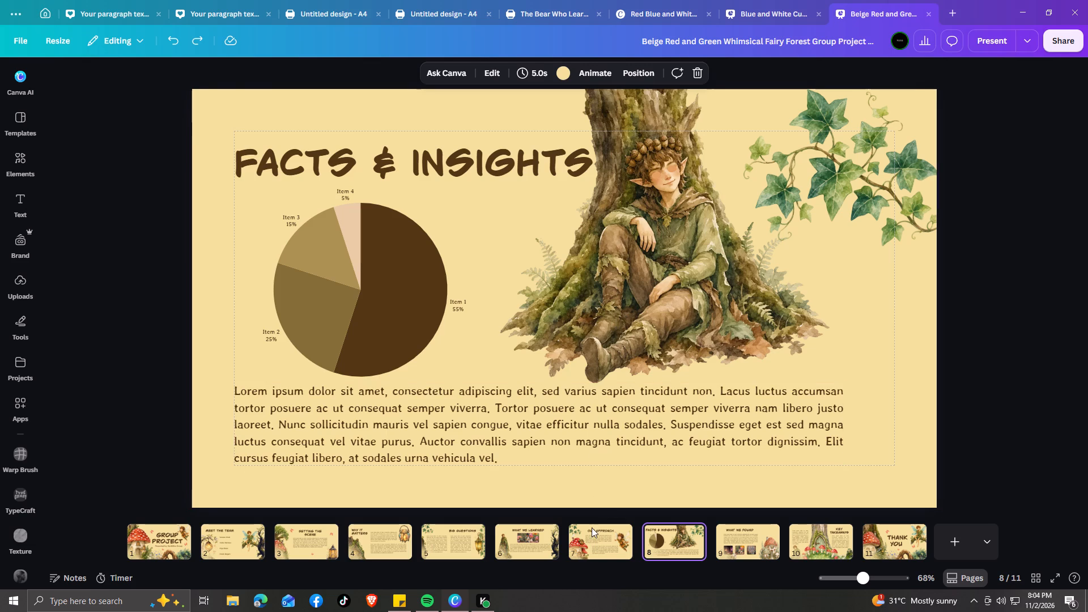
pyautogui.click(597, 550)
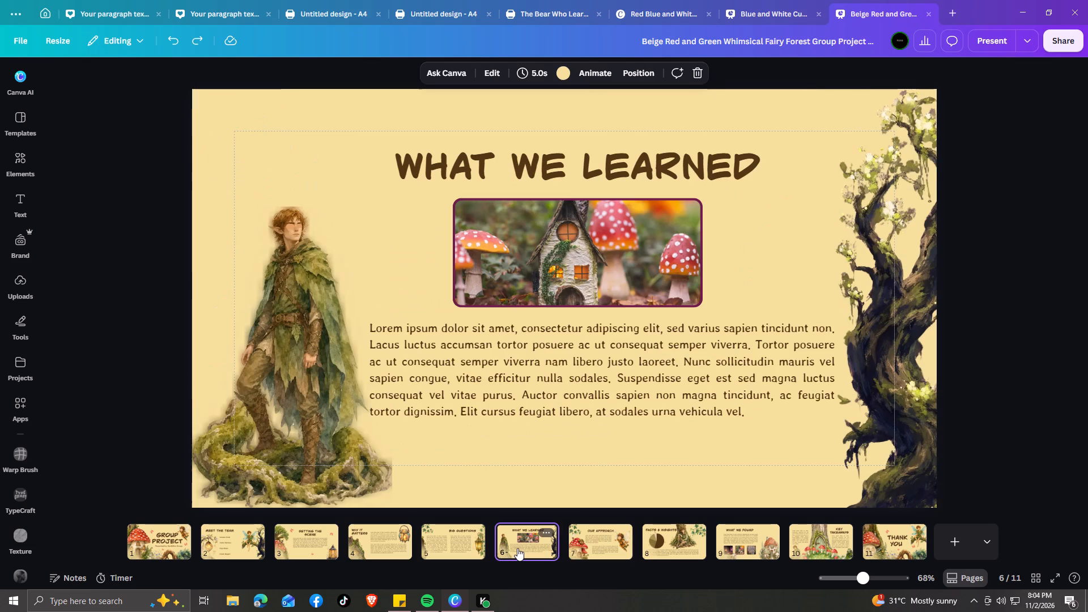
pyautogui.click(445, 543)
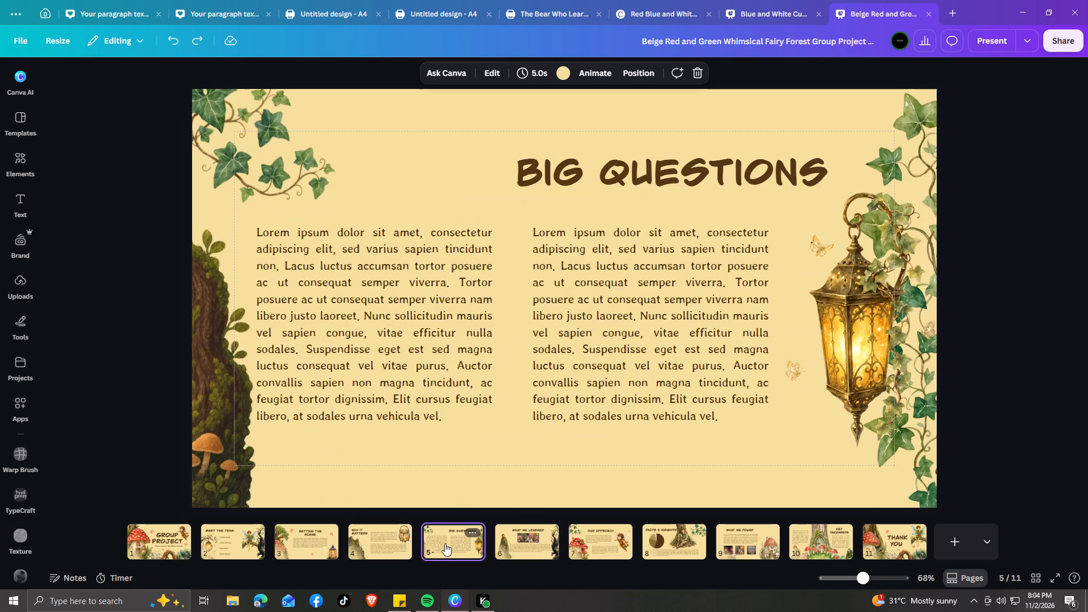
pyautogui.click(867, 541)
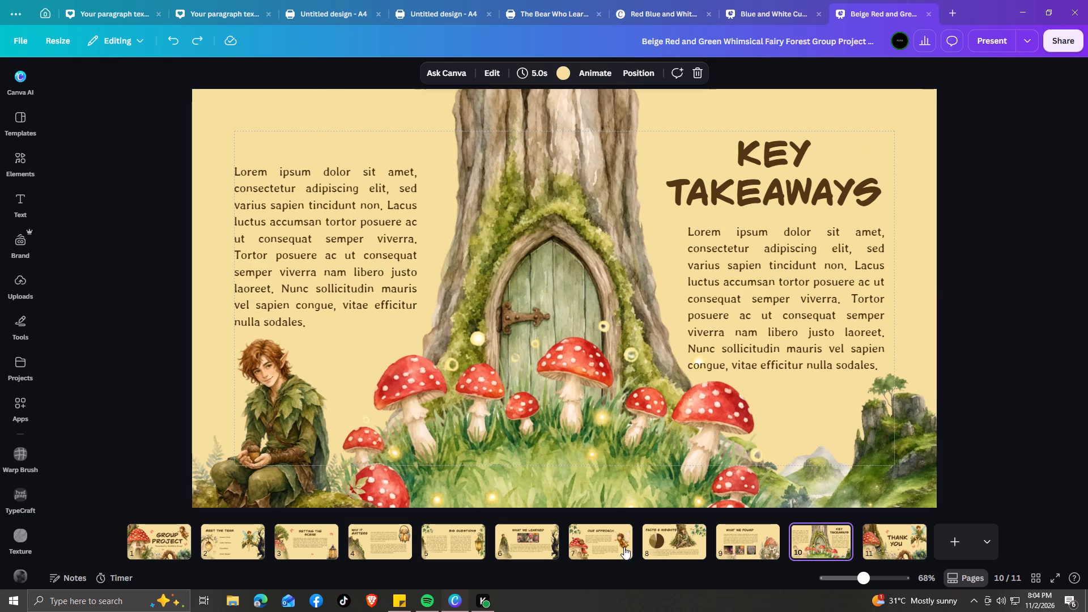
pyautogui.click(605, 545)
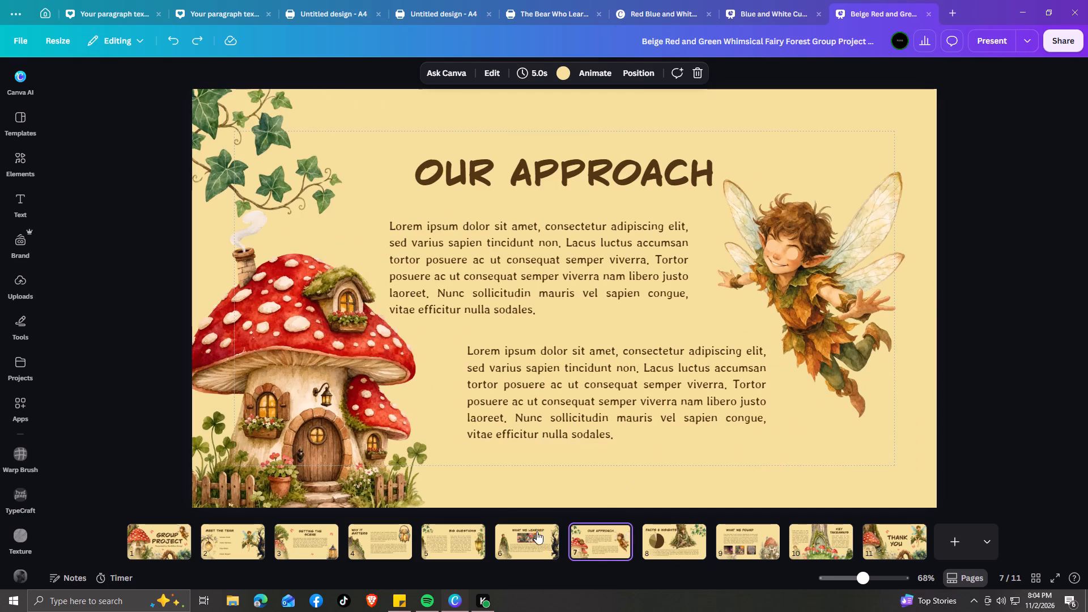
pyautogui.click(529, 541)
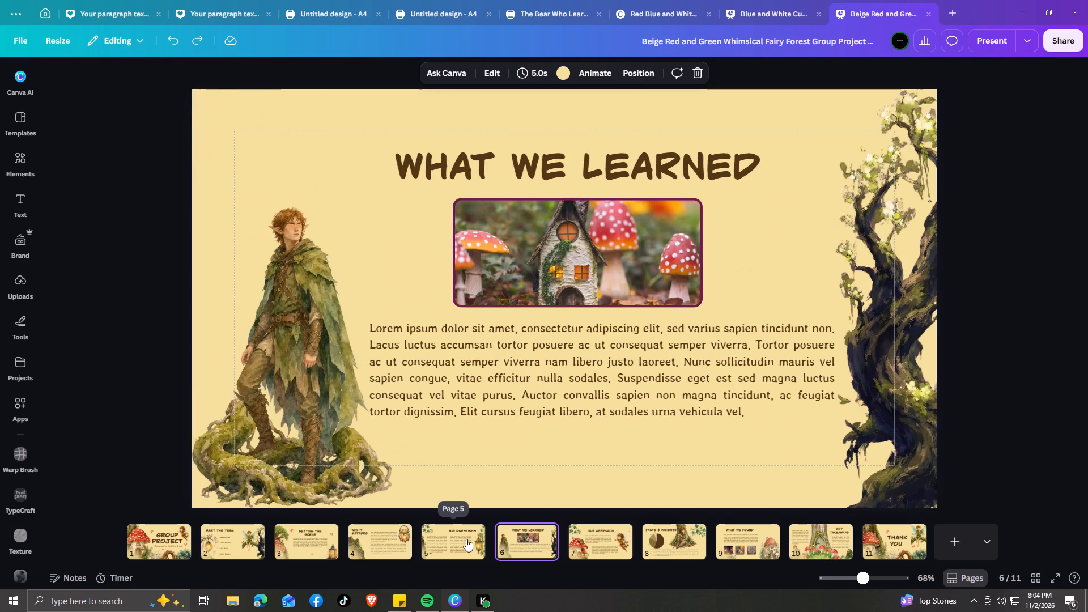
pyautogui.click(466, 539)
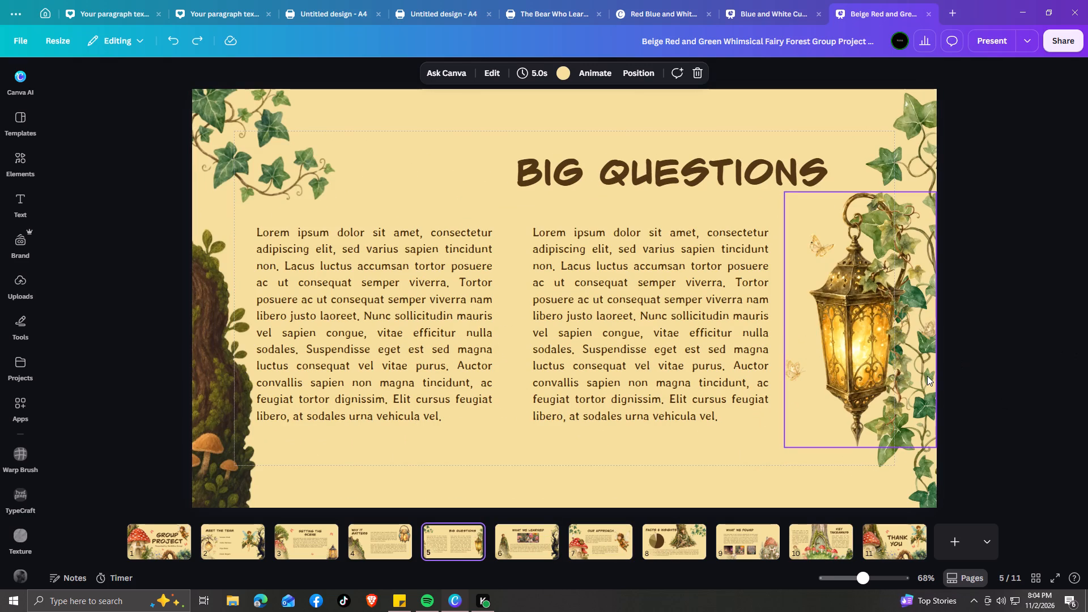
# Copy the hanging ivy vine along the right edge of page 5 in the fairy forest presentation.
pyautogui.click(927, 376)
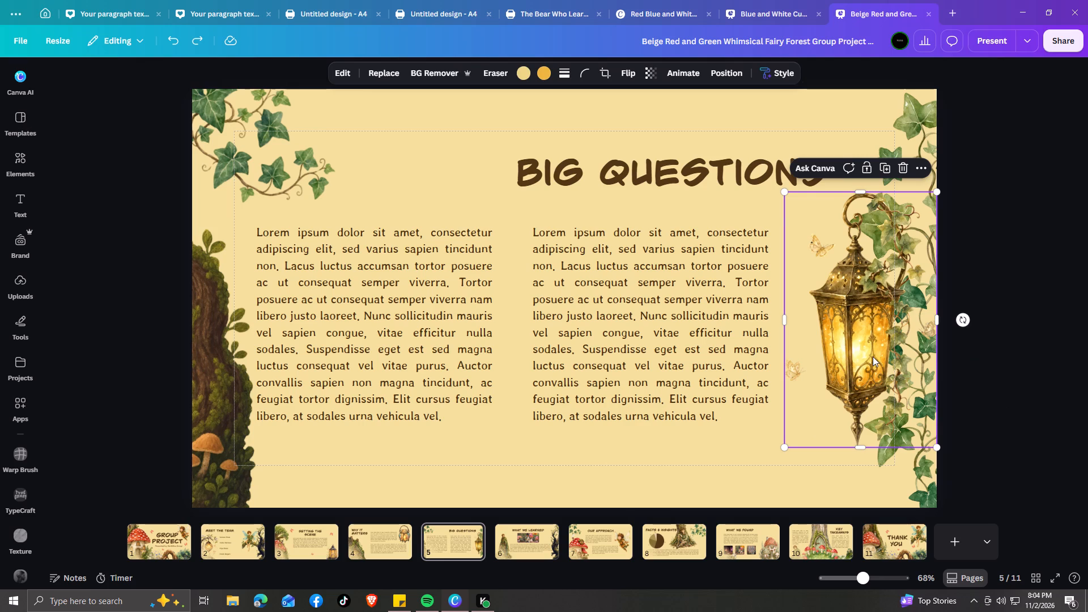
pyautogui.click(926, 126)
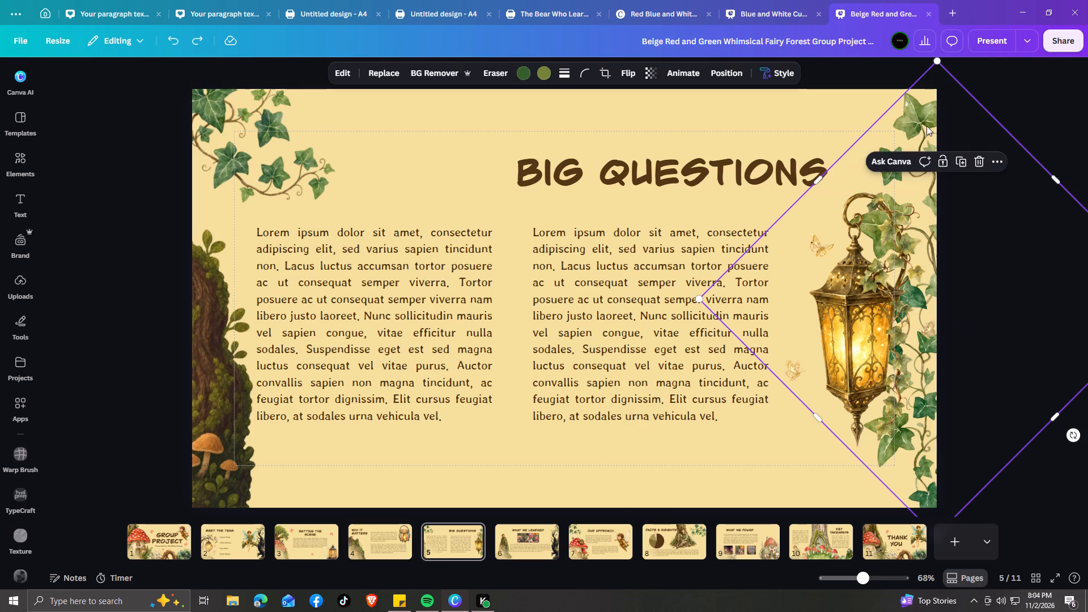
pyautogui.hotkey('ctrl', 'c')
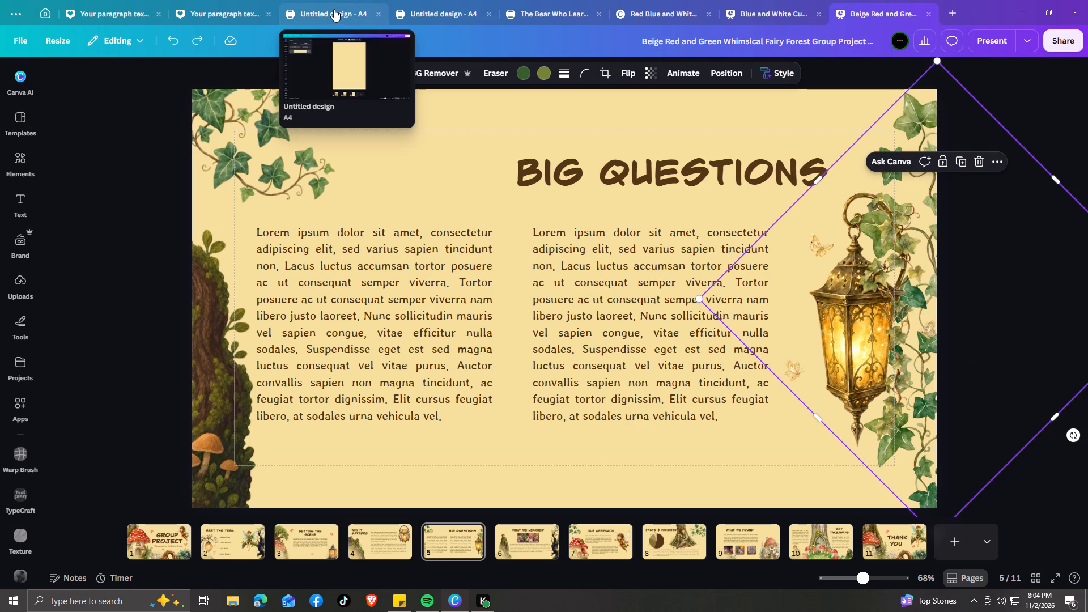
# Switch to the Untitled design A4 document, show page 2, and close the duplicate tab of the same design.
pyautogui.click(313, 10)
pyautogui.click(228, 15)
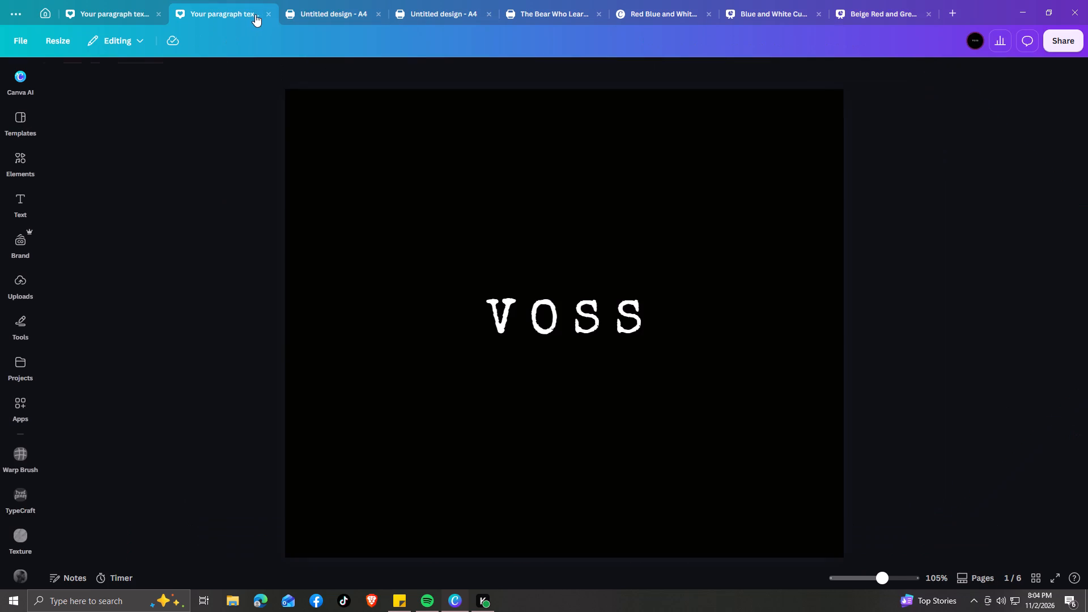
pyautogui.click(331, 12)
pyautogui.click(425, 15)
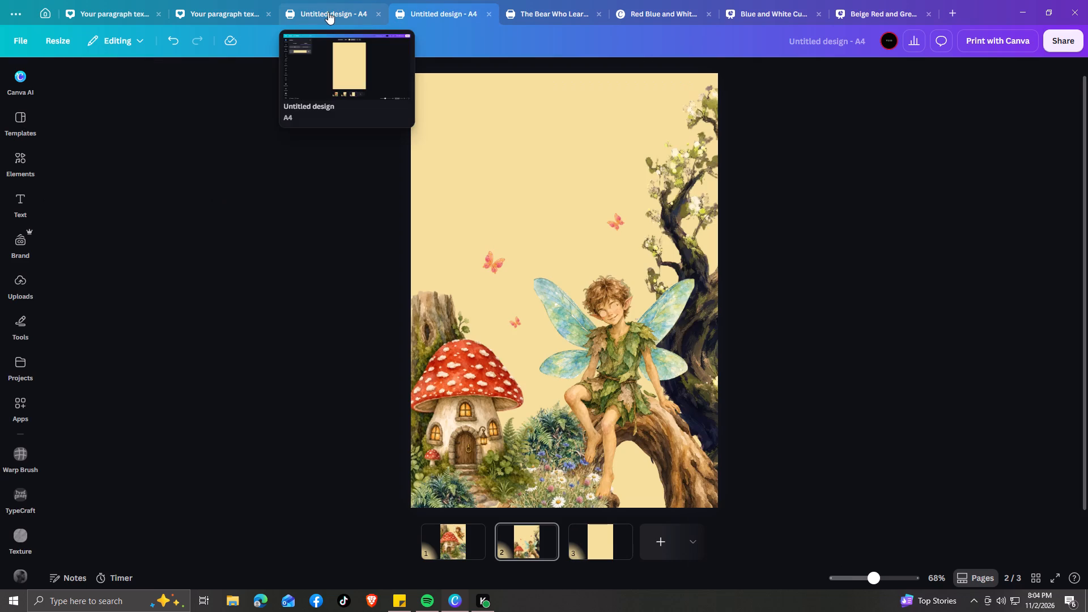
pyautogui.click(328, 12)
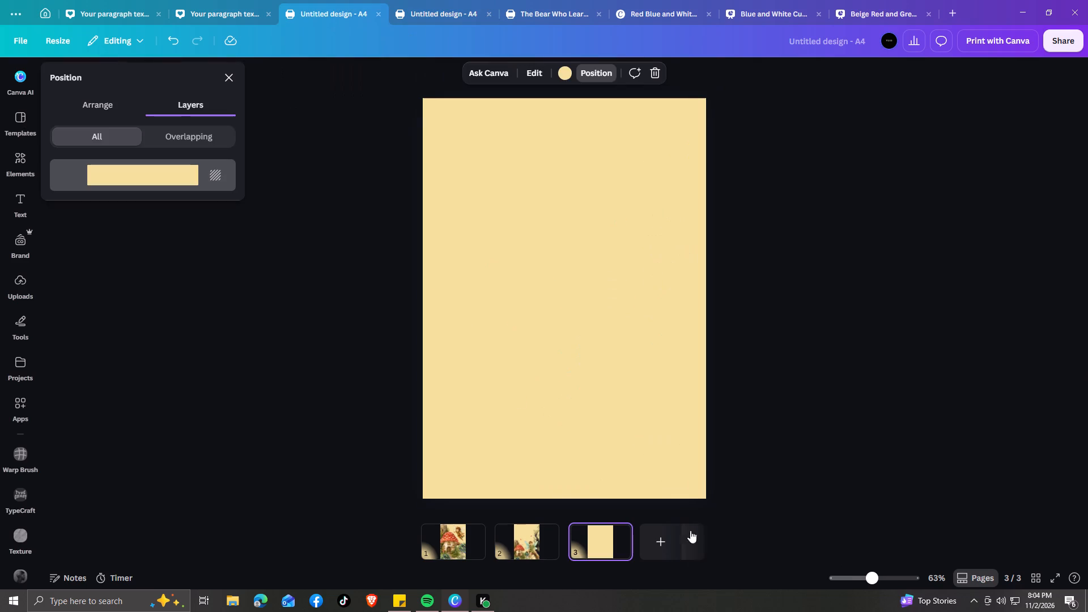
pyautogui.click(532, 540)
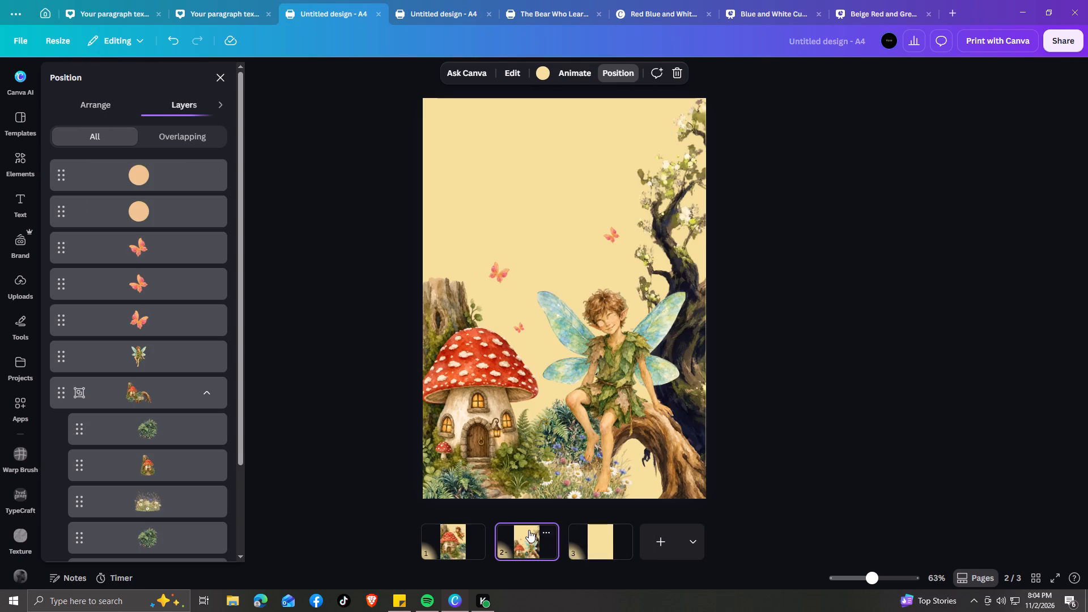
pyautogui.click(491, 12)
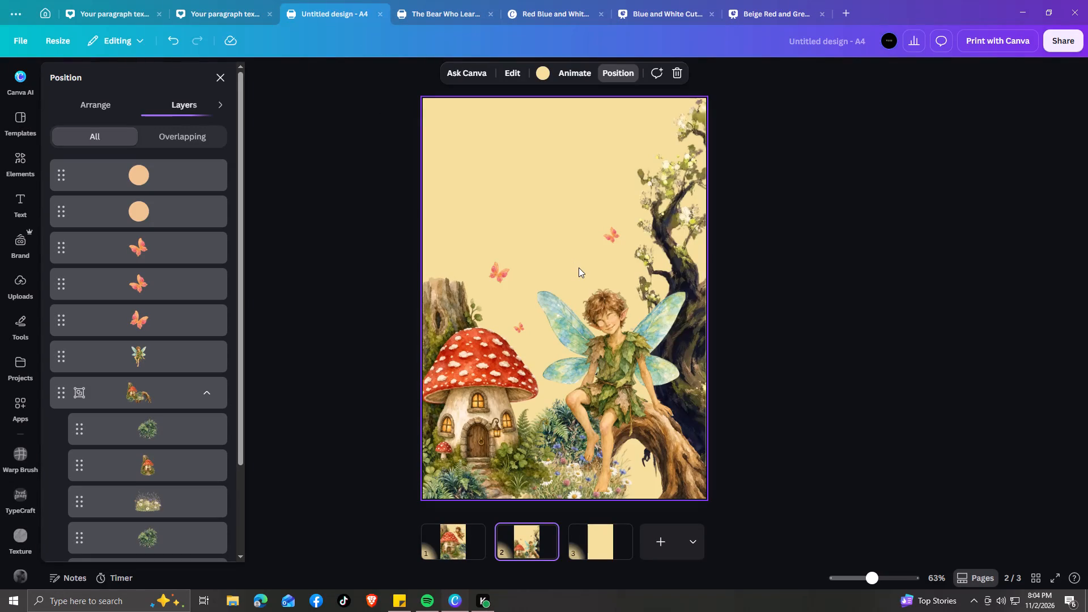
# Paste the copied ivy vine onto page 2, the page with the sitting fairy.
pyautogui.click(460, 532)
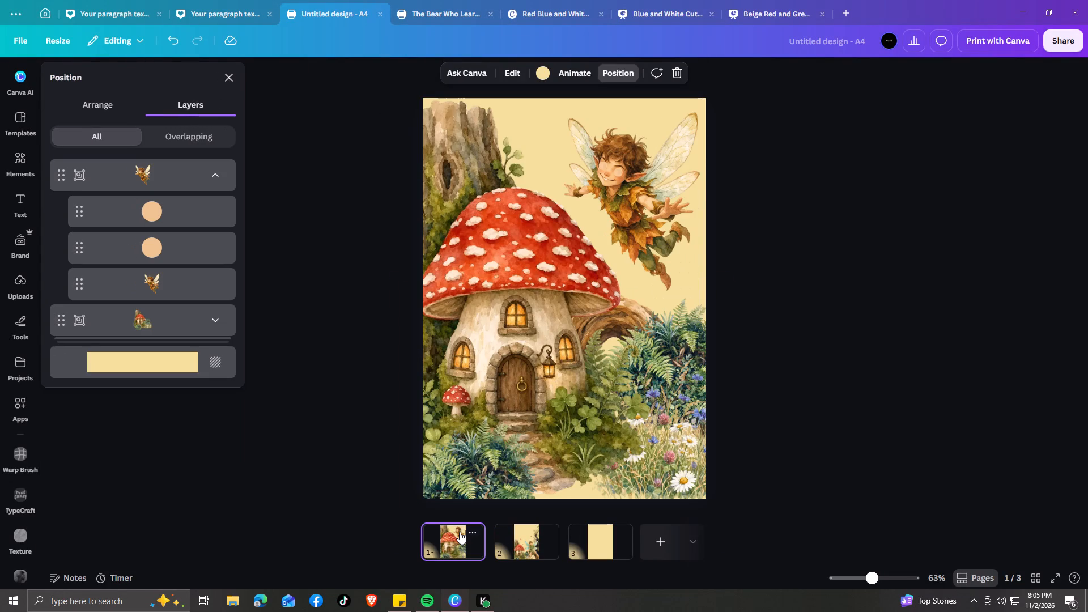
pyautogui.click(517, 543)
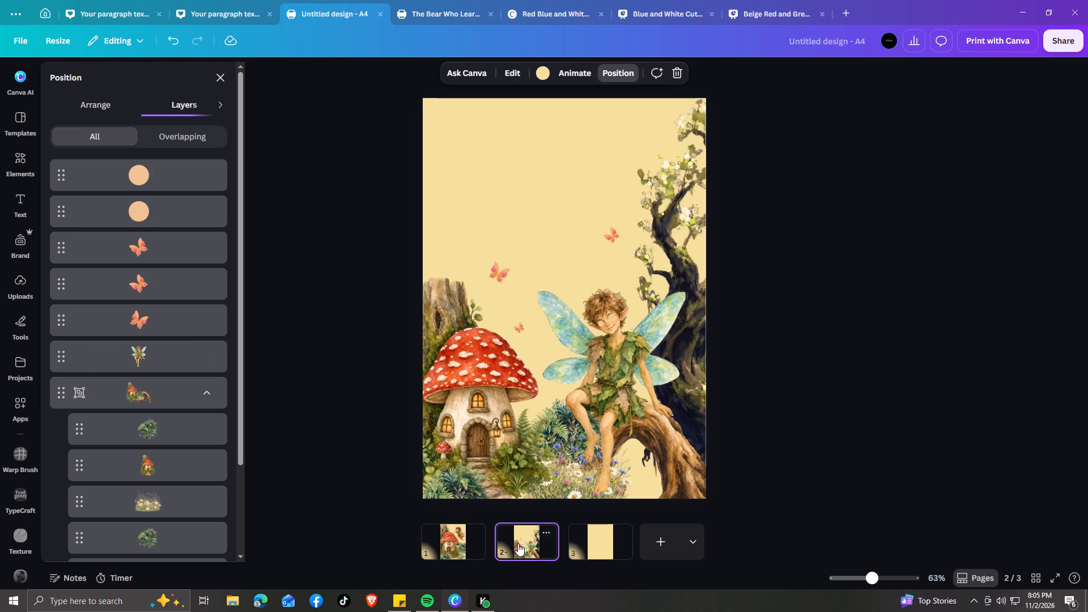
pyautogui.hotkey('ctrl', 'v')
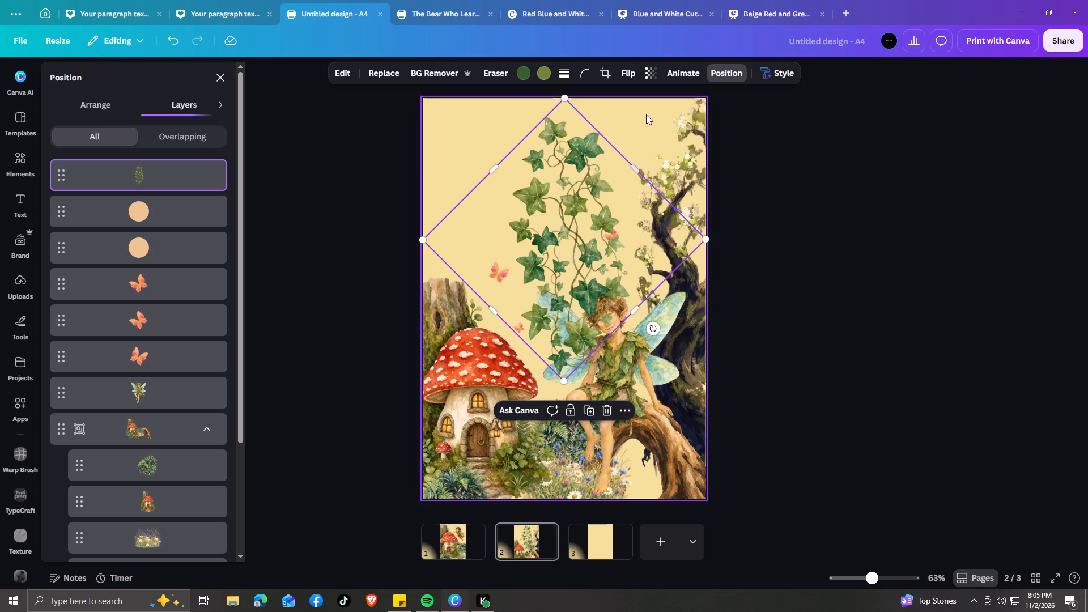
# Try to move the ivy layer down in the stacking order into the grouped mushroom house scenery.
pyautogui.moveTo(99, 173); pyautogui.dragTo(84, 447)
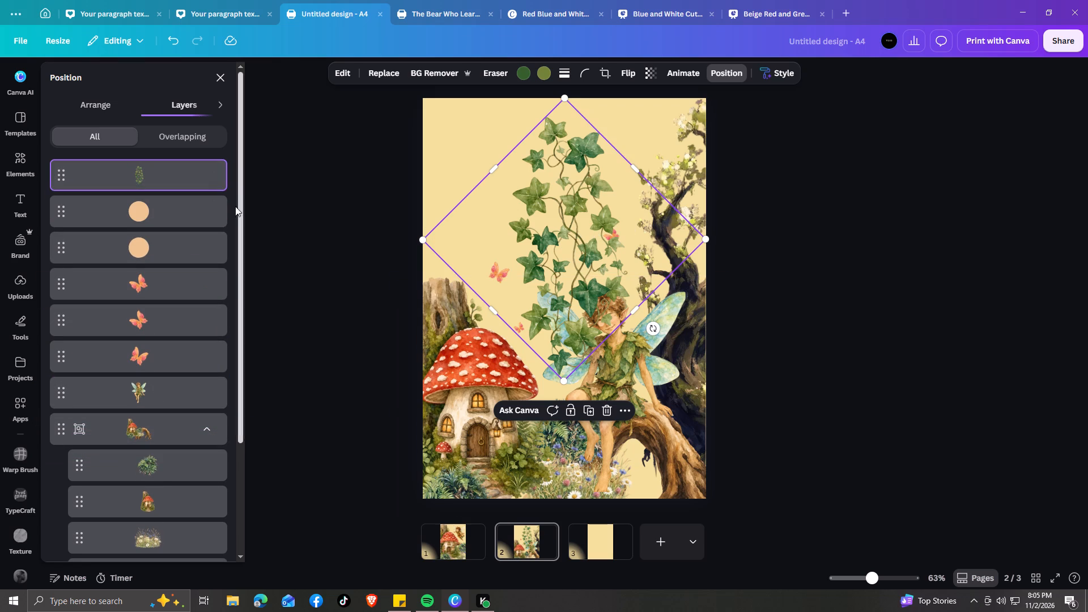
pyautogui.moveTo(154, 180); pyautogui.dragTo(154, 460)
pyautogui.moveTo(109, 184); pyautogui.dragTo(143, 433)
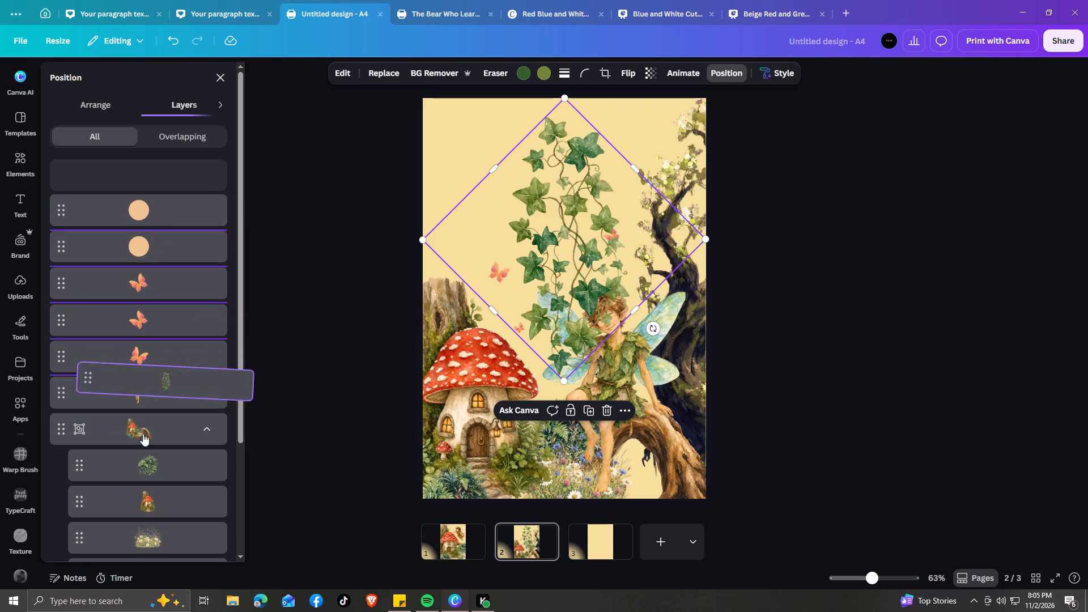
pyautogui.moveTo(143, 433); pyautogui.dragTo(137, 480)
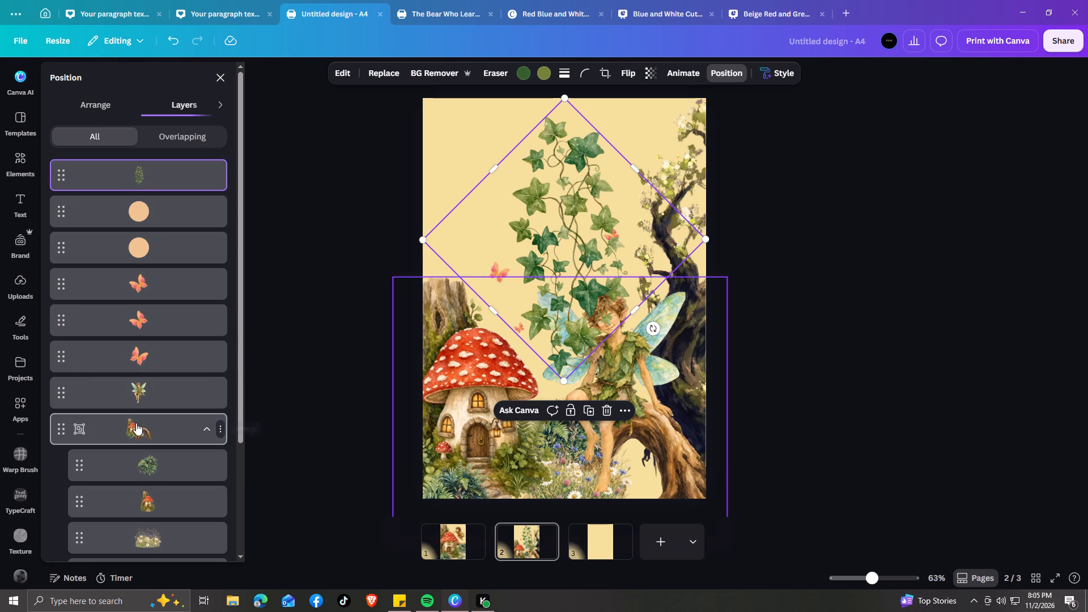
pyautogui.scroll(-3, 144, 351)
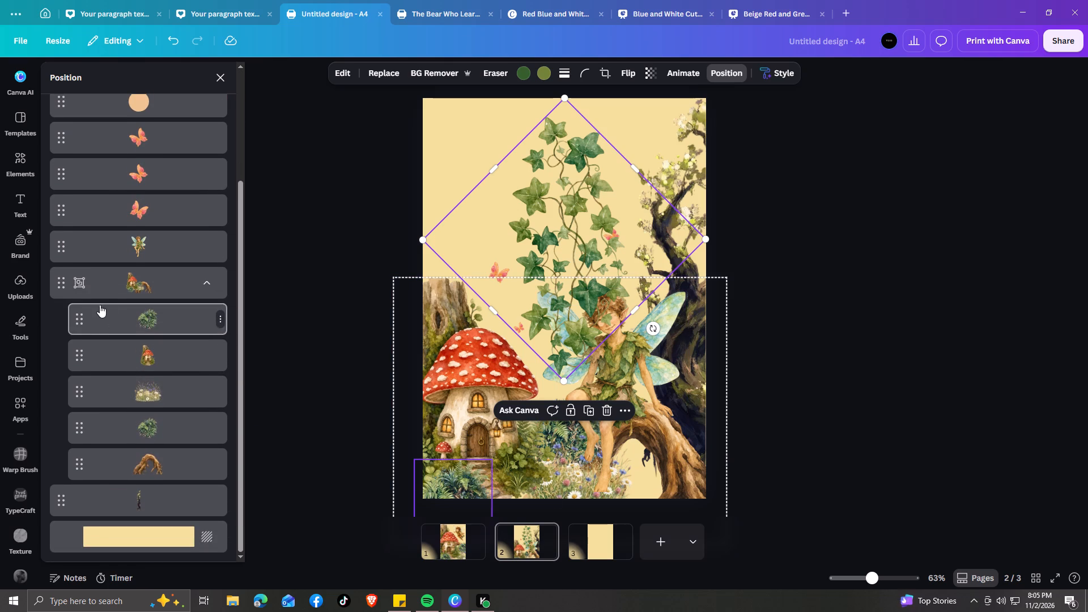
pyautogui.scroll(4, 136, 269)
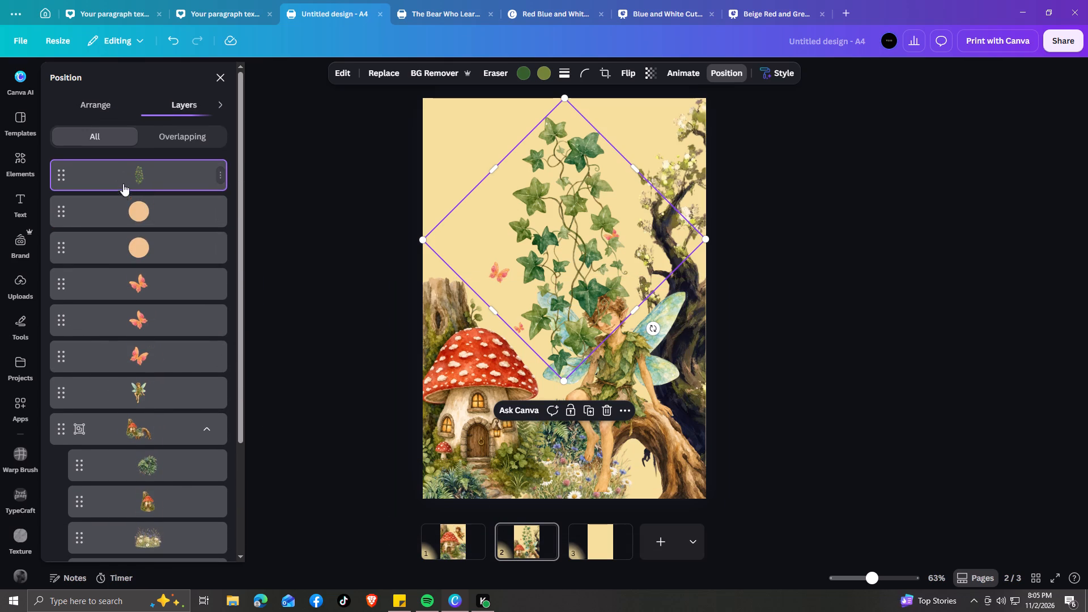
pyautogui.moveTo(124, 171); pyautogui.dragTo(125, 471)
# Ungroup the mushroom house, flowers, foliage and root scenery on page 2.
pyautogui.click(63, 432)
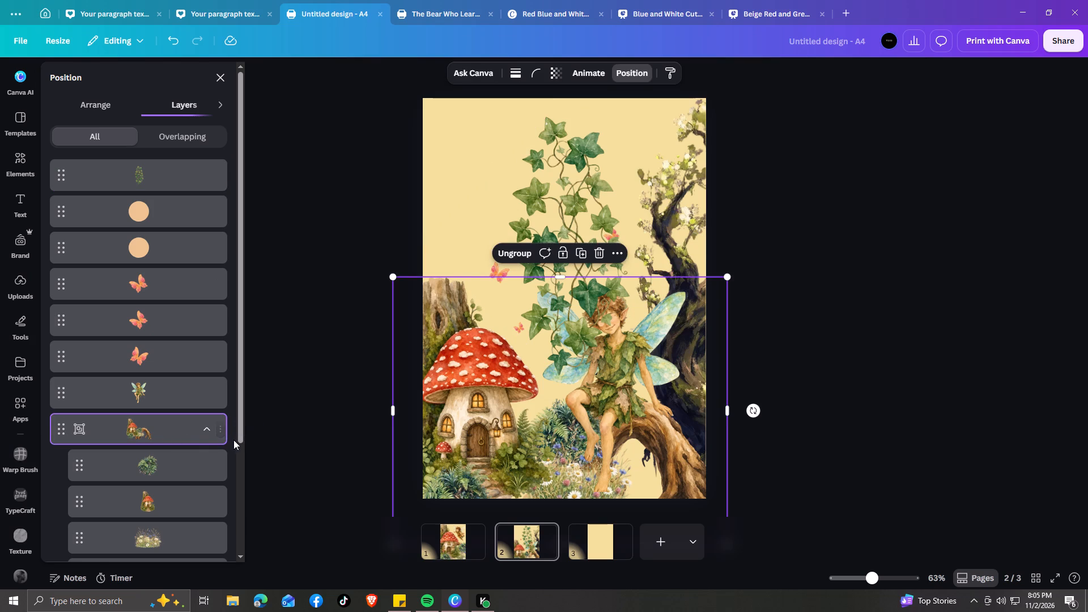
pyautogui.click(223, 431)
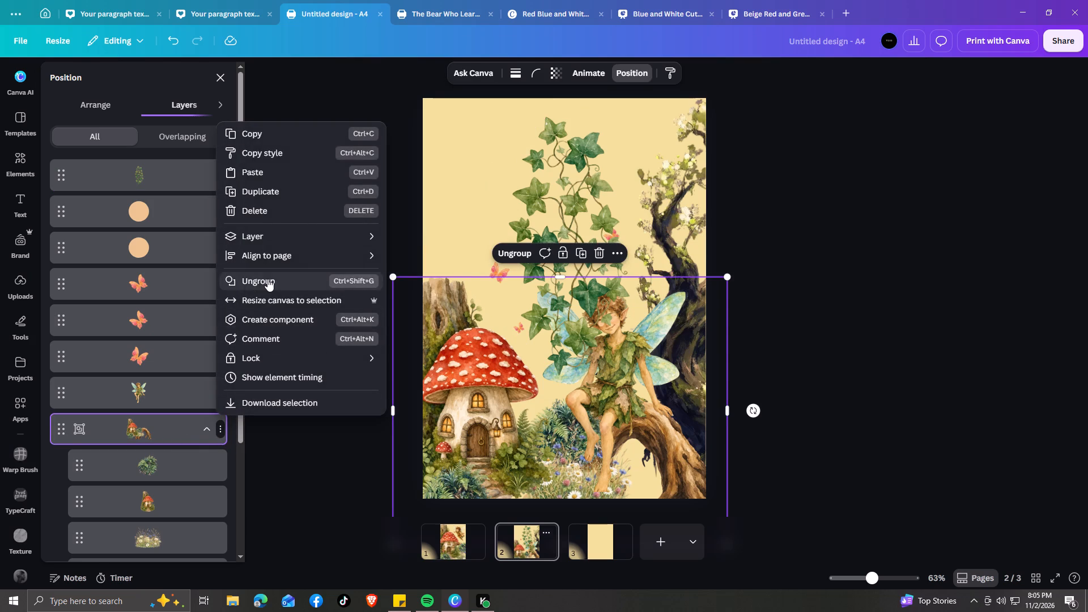
pyautogui.click(267, 279)
pyautogui.click(287, 307)
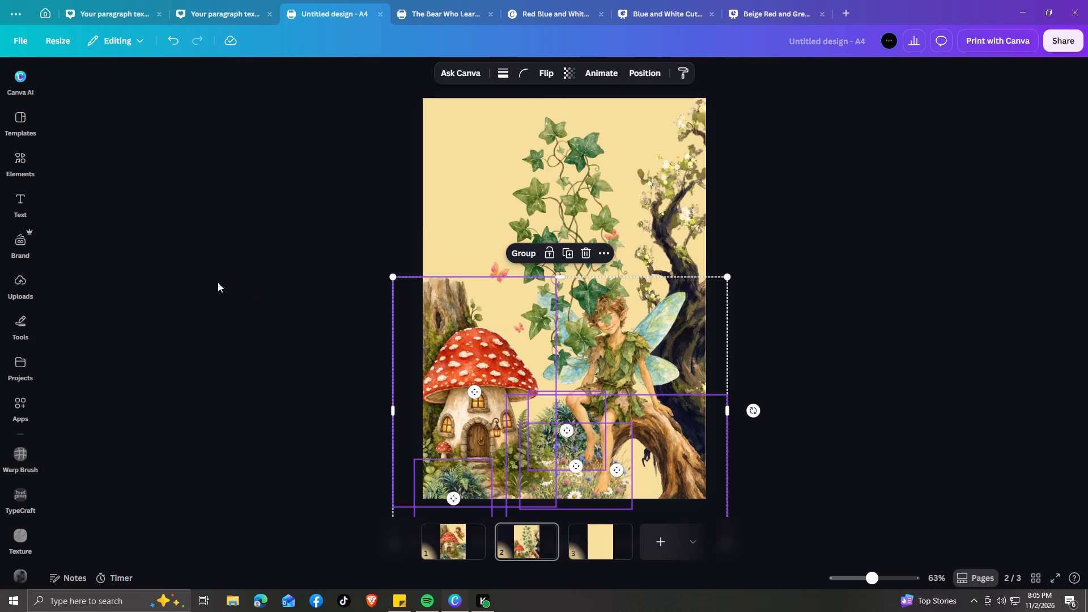
# Reorder the layers so the ivy vine sits directly beneath the mushroom house and above the flowers.
pyautogui.click(648, 74)
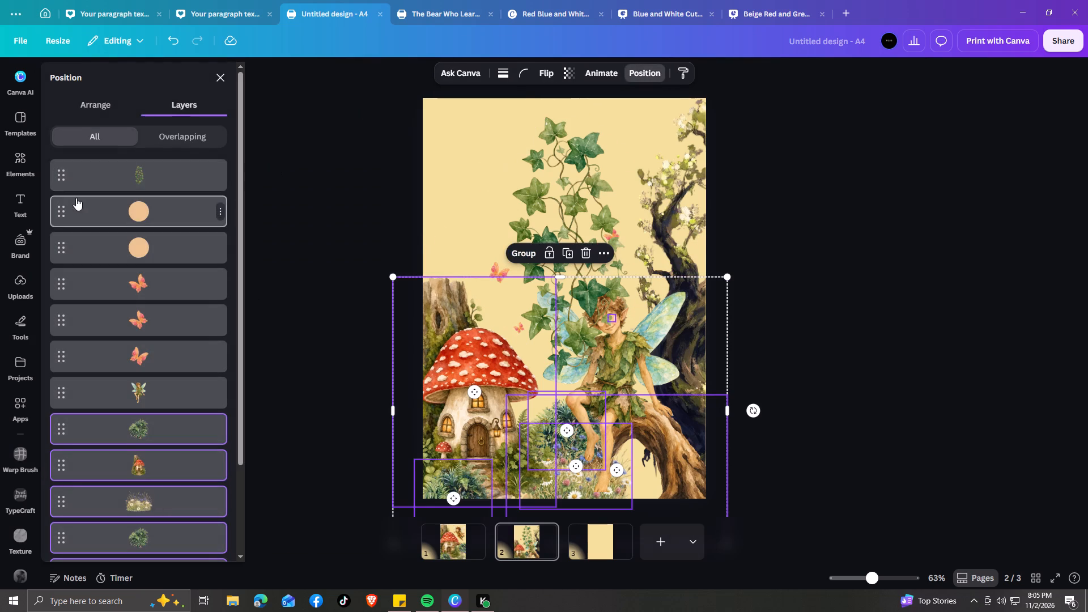
pyautogui.moveTo(126, 178); pyautogui.dragTo(103, 503)
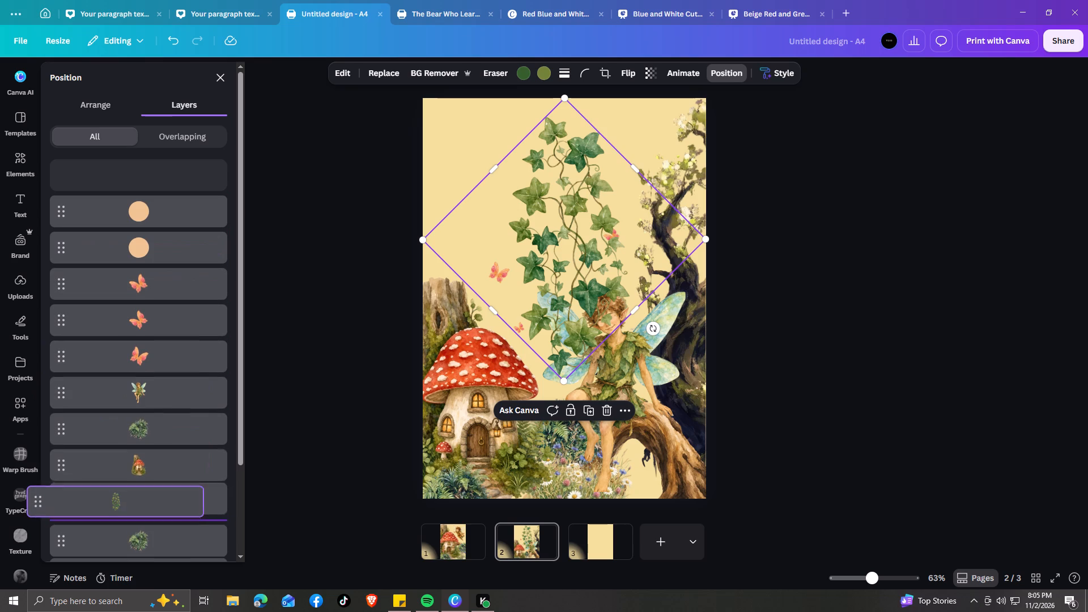
pyautogui.moveTo(103, 503); pyautogui.dragTo(103, 492)
# Move the ivy above the mushroom house and rotate it to about -30° so it hangs down.
pyautogui.moveTo(568, 188); pyautogui.dragTo(422, 184)
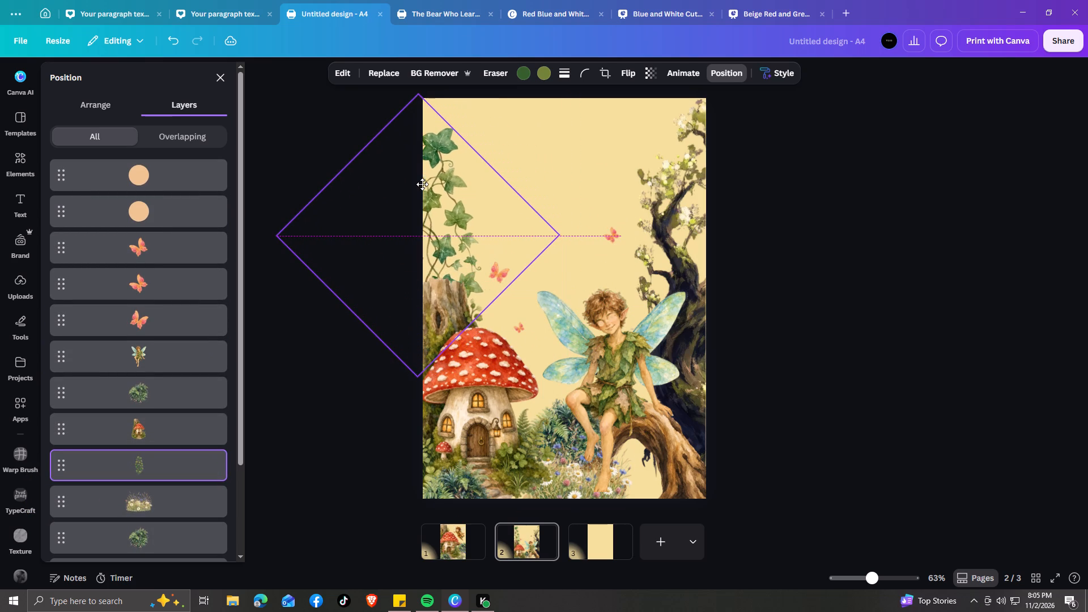
pyautogui.moveTo(422, 184); pyautogui.dragTo(507, 189)
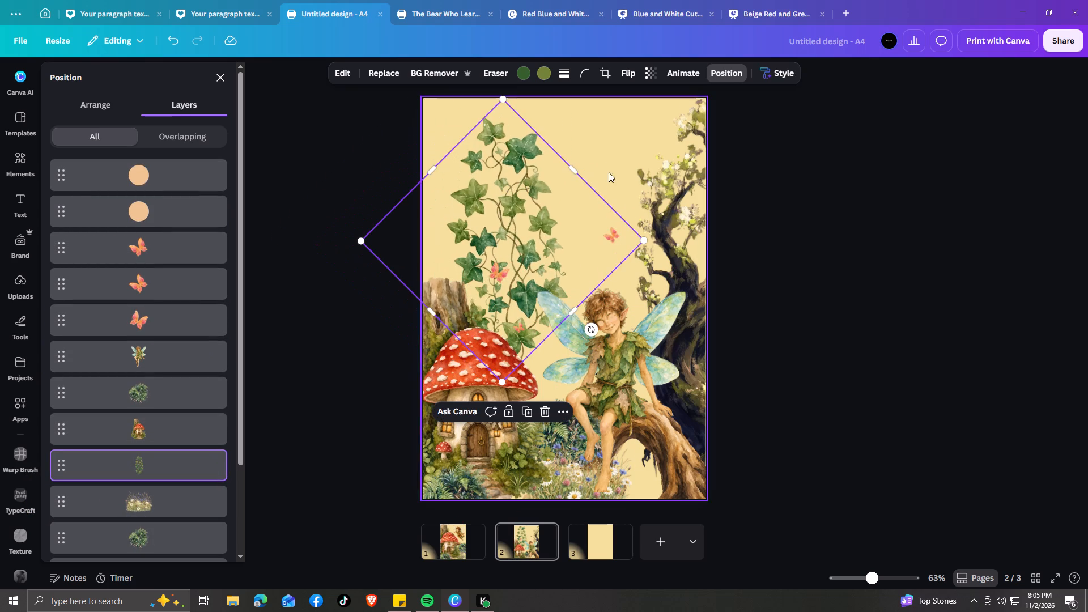
pyautogui.moveTo(593, 330); pyautogui.dragTo(381, 352)
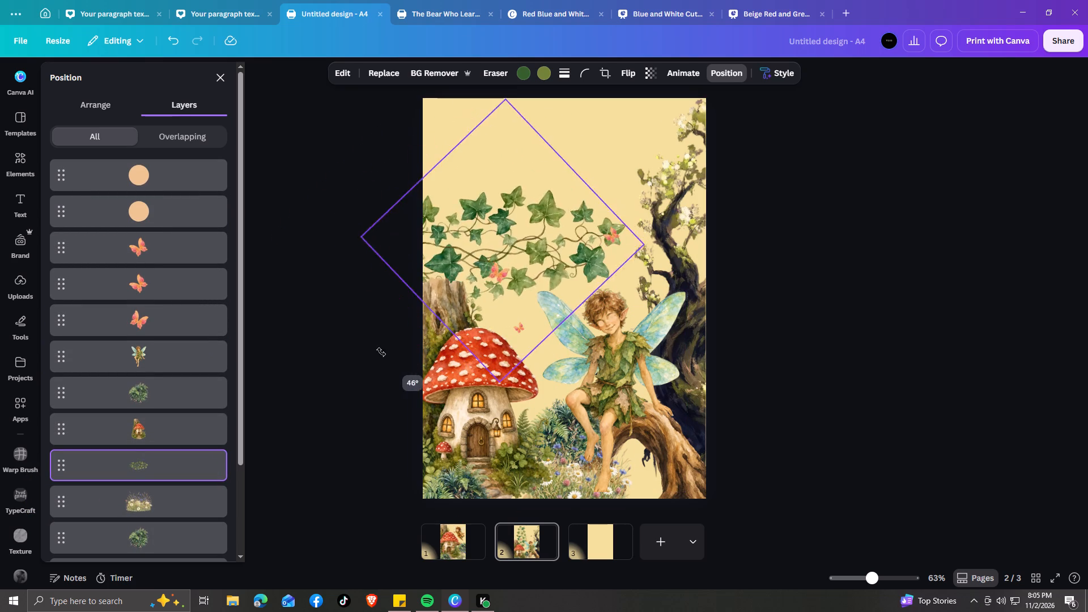
pyautogui.moveTo(381, 352); pyautogui.dragTo(325, 163)
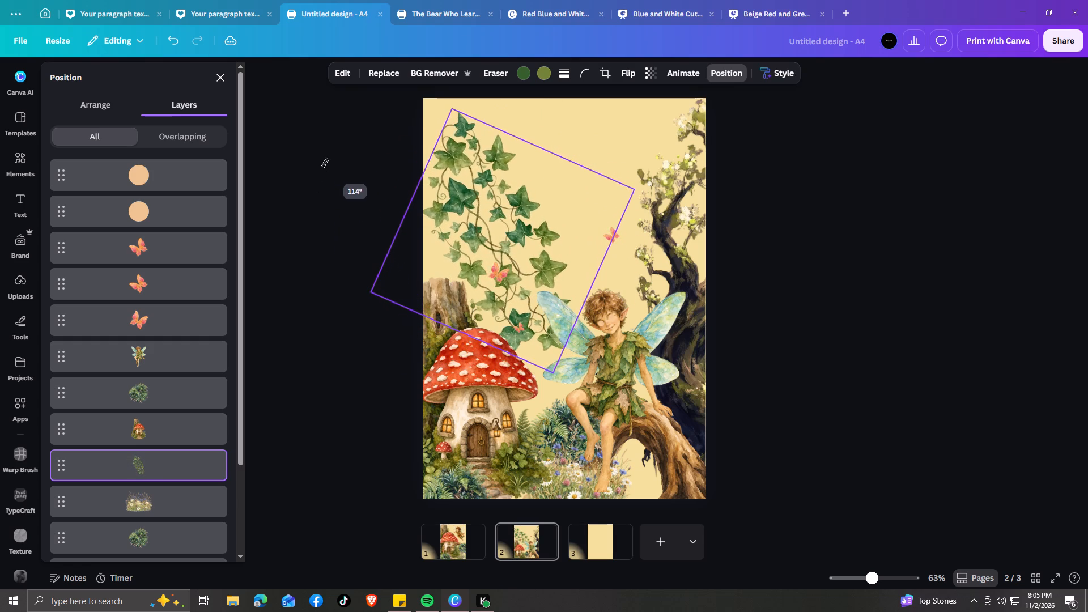
pyautogui.moveTo(325, 163); pyautogui.dragTo(518, 322)
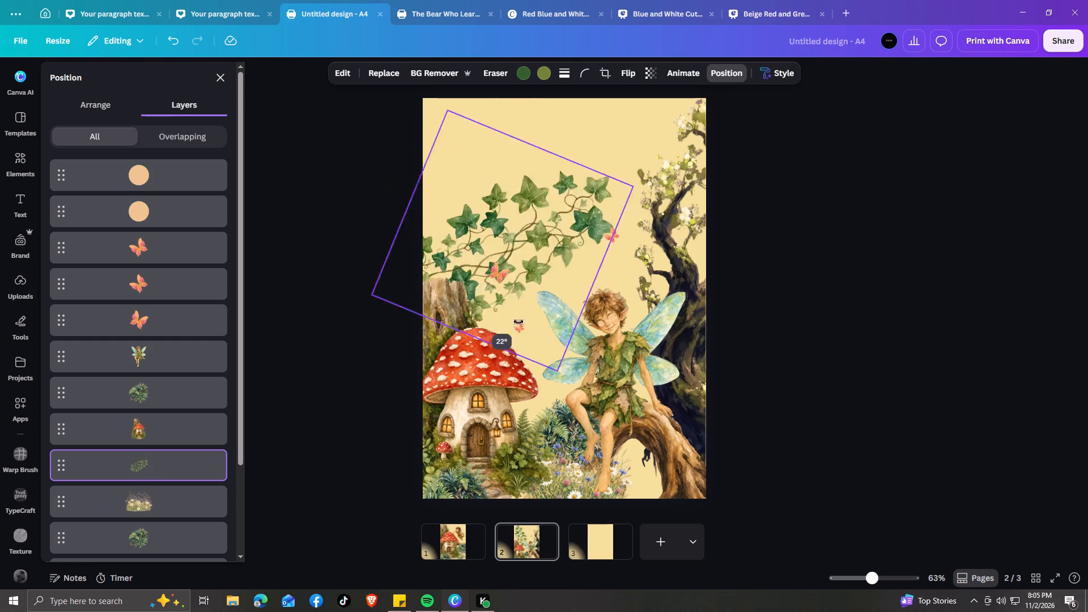
pyautogui.moveTo(518, 322); pyautogui.dragTo(547, 316)
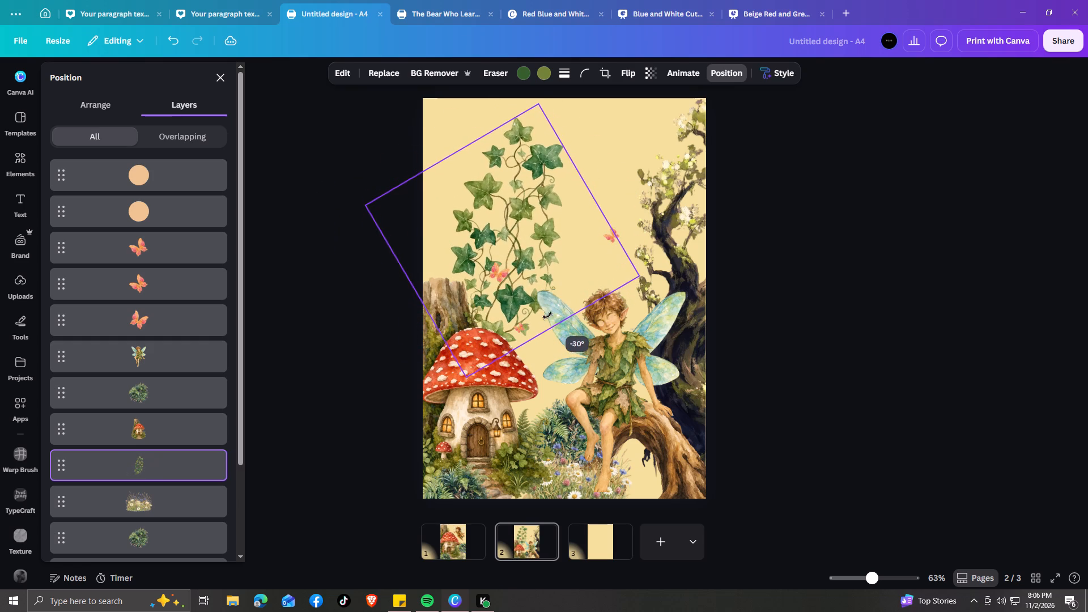
pyautogui.moveTo(547, 316); pyautogui.dragTo(547, 316)
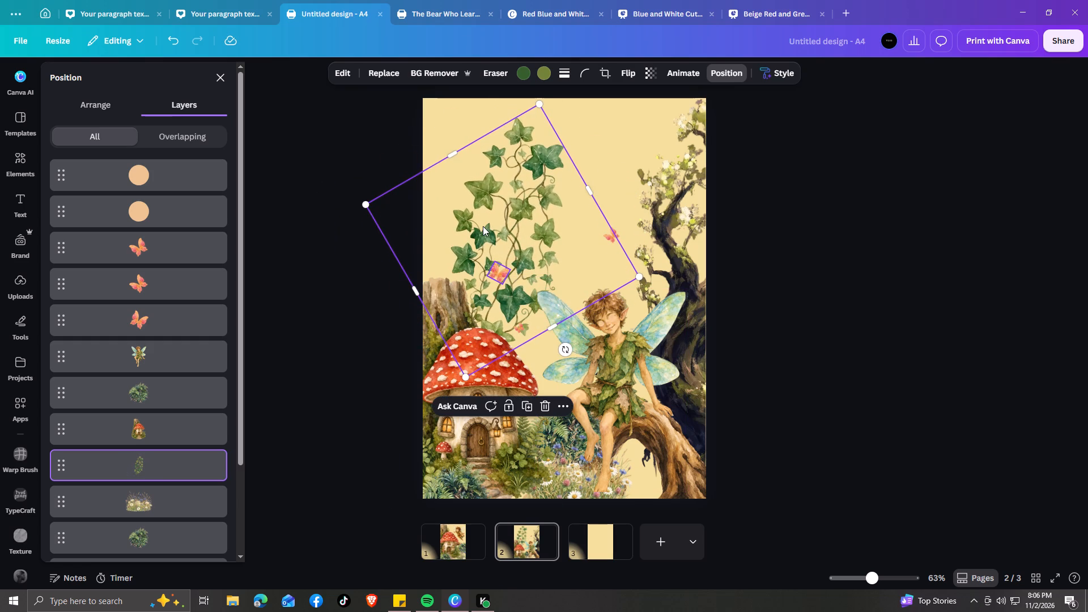
# Place the ivy in the page's upper-left corner above the tree stump, partly off the page, and adjust its tilt slightly past -24°.
pyautogui.moveTo(483, 226); pyautogui.dragTo(400, 195)
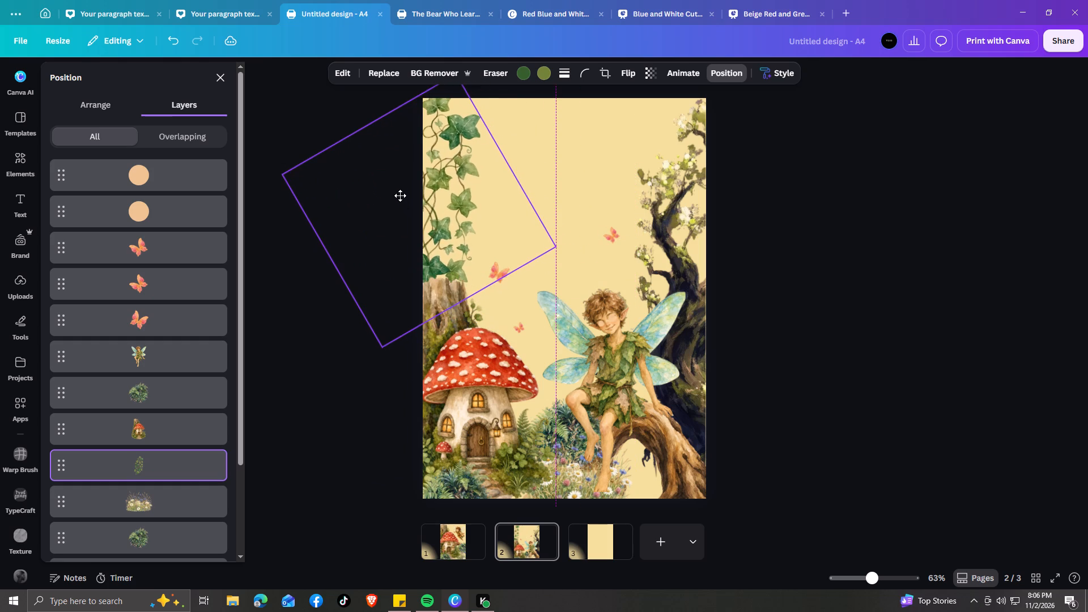
pyautogui.moveTo(400, 195); pyautogui.dragTo(399, 192)
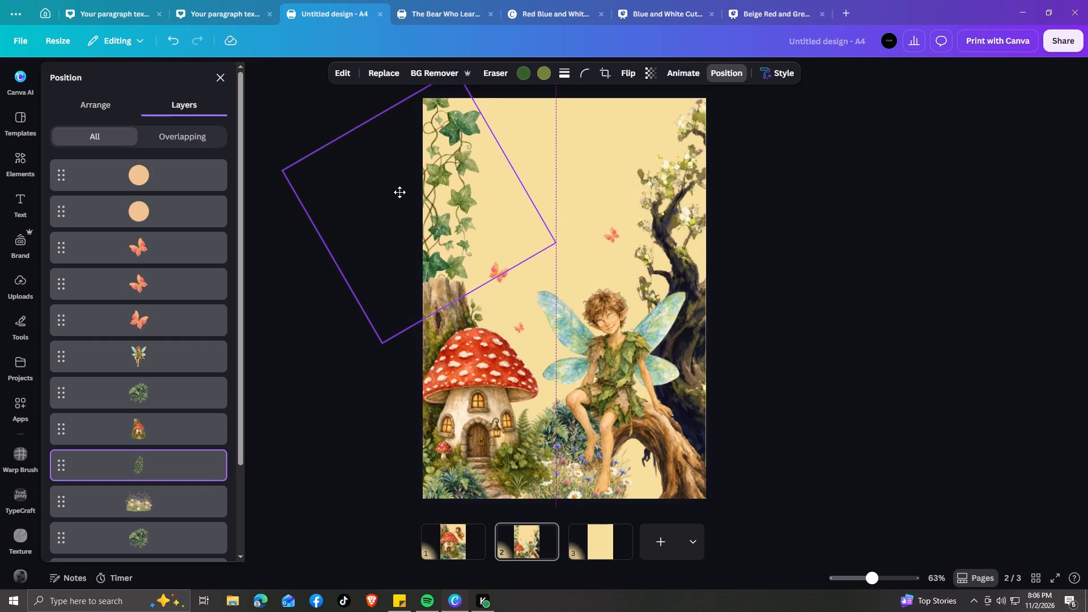
pyautogui.moveTo(399, 192); pyautogui.dragTo(399, 198)
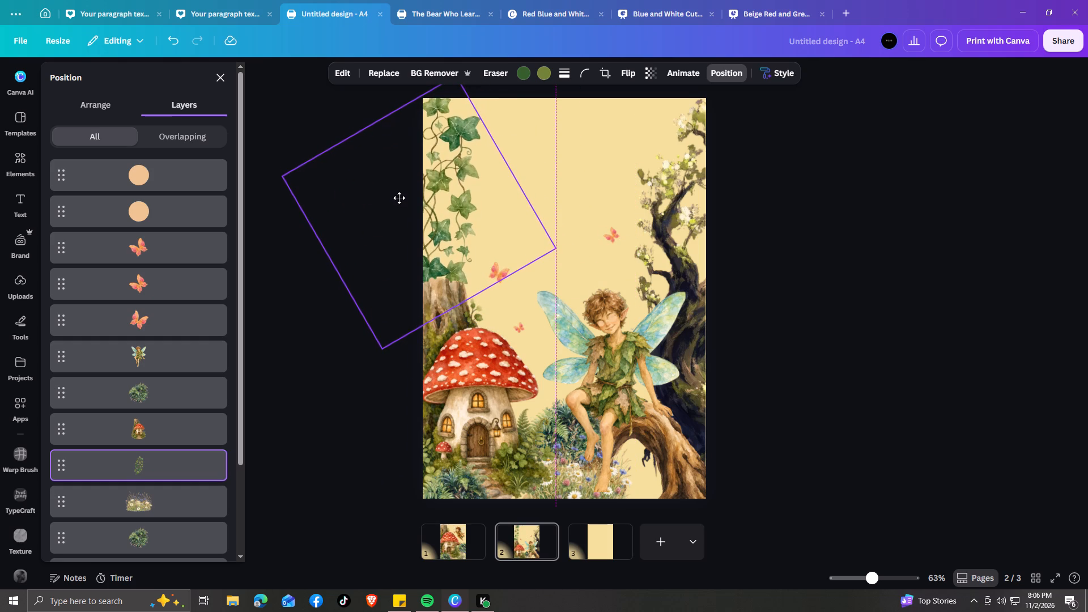
pyautogui.moveTo(399, 198); pyautogui.dragTo(397, 189)
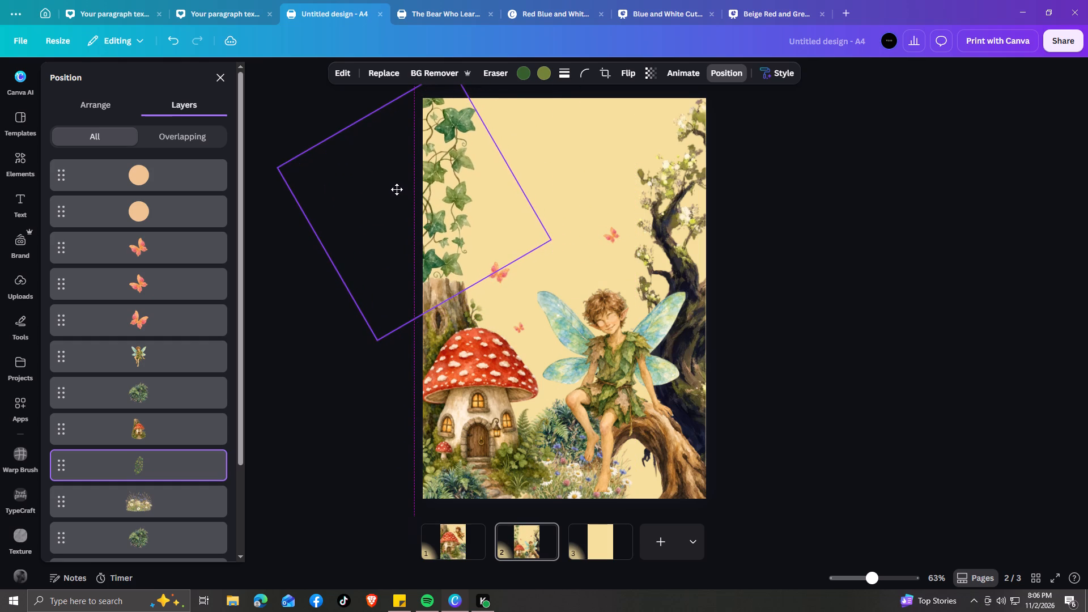
pyautogui.moveTo(397, 189); pyautogui.dragTo(405, 191)
pyautogui.moveTo(489, 317); pyautogui.dragTo(477, 330)
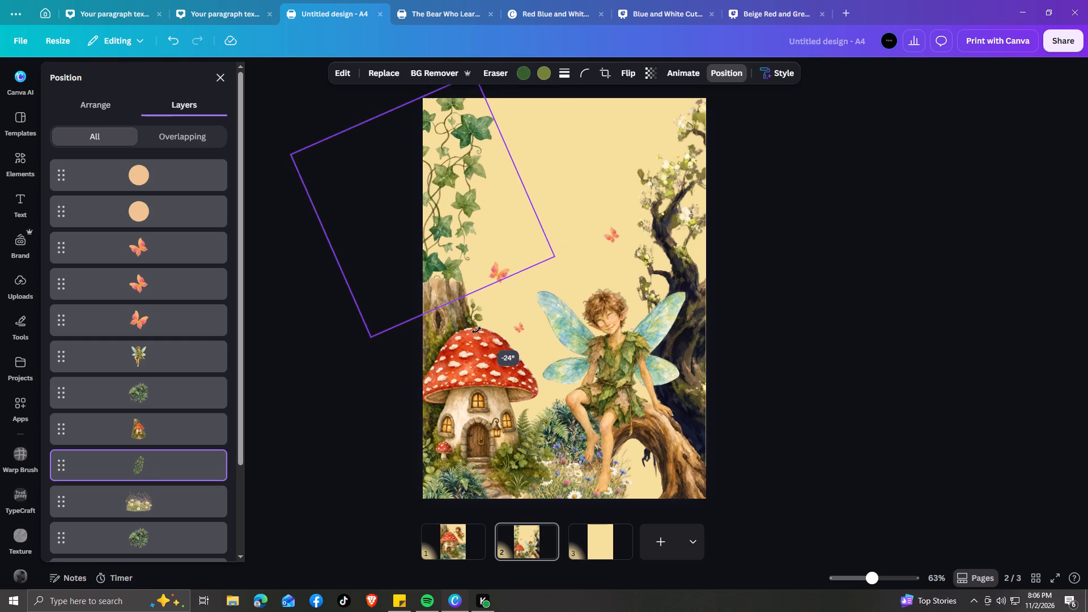
pyautogui.moveTo(477, 330); pyautogui.dragTo(473, 331)
pyautogui.click(424, 205)
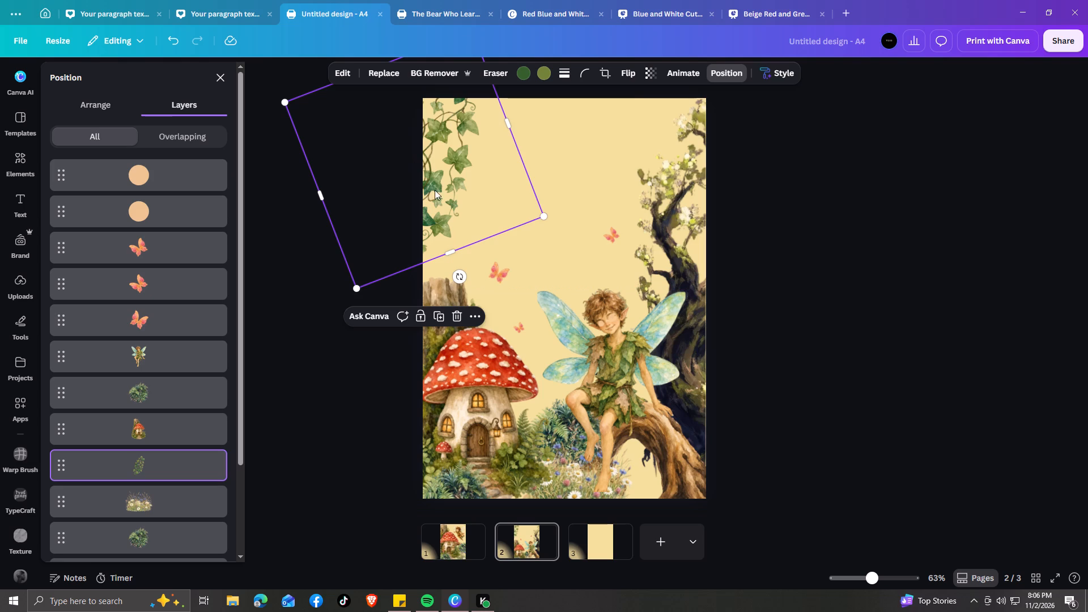
# Shift the ivy on page 2 slightly lower so more of the vine hangs above the tree stump.
pyautogui.click(838, 193)
pyautogui.click(838, 194)
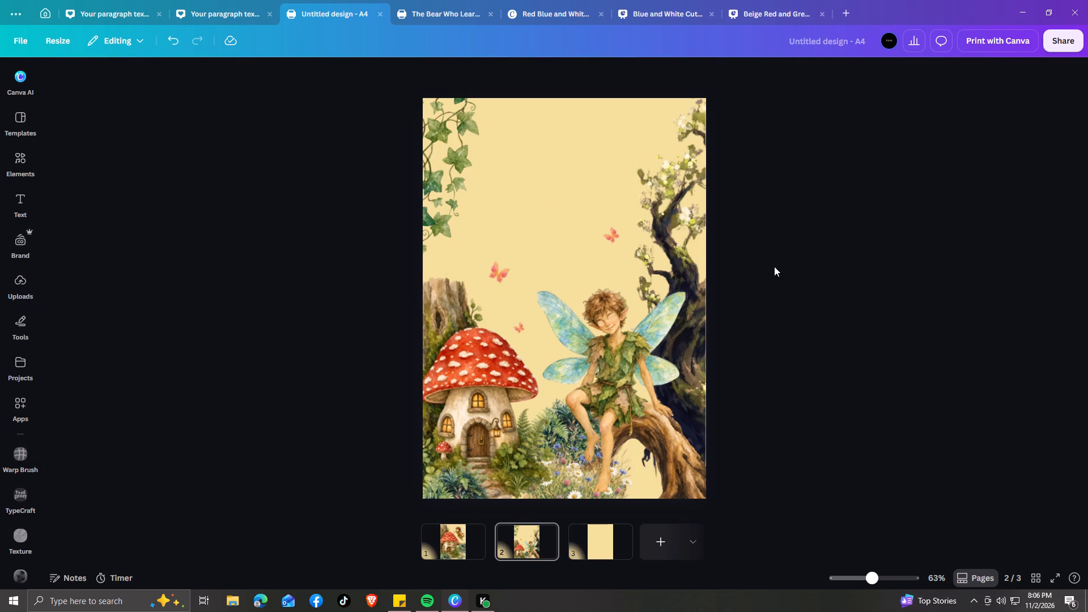
pyautogui.moveTo(453, 181); pyautogui.dragTo(453, 191)
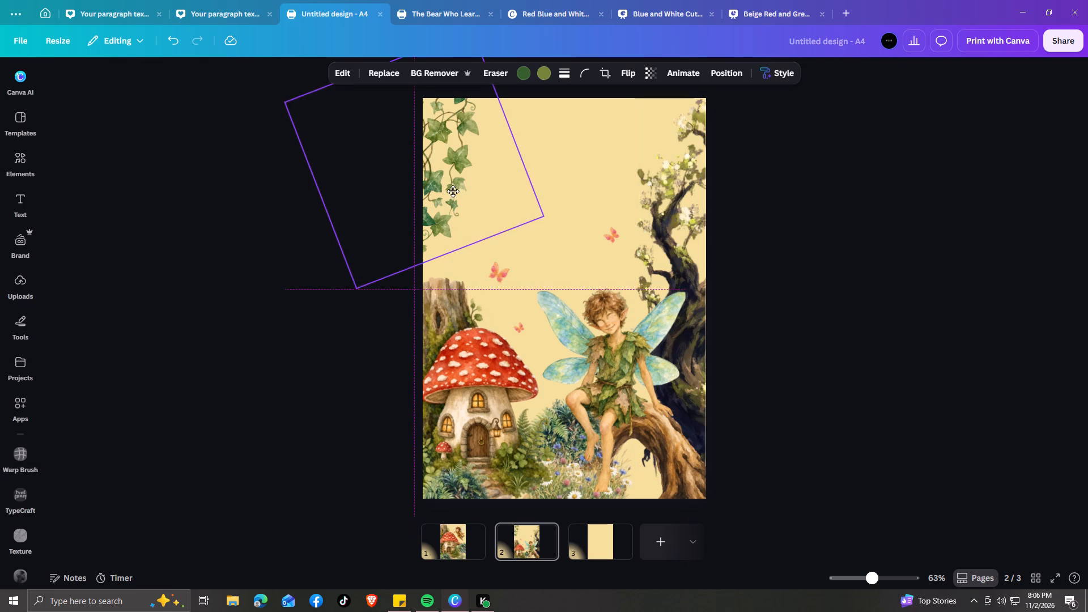
pyautogui.moveTo(453, 191); pyautogui.dragTo(453, 204)
pyautogui.click(879, 209)
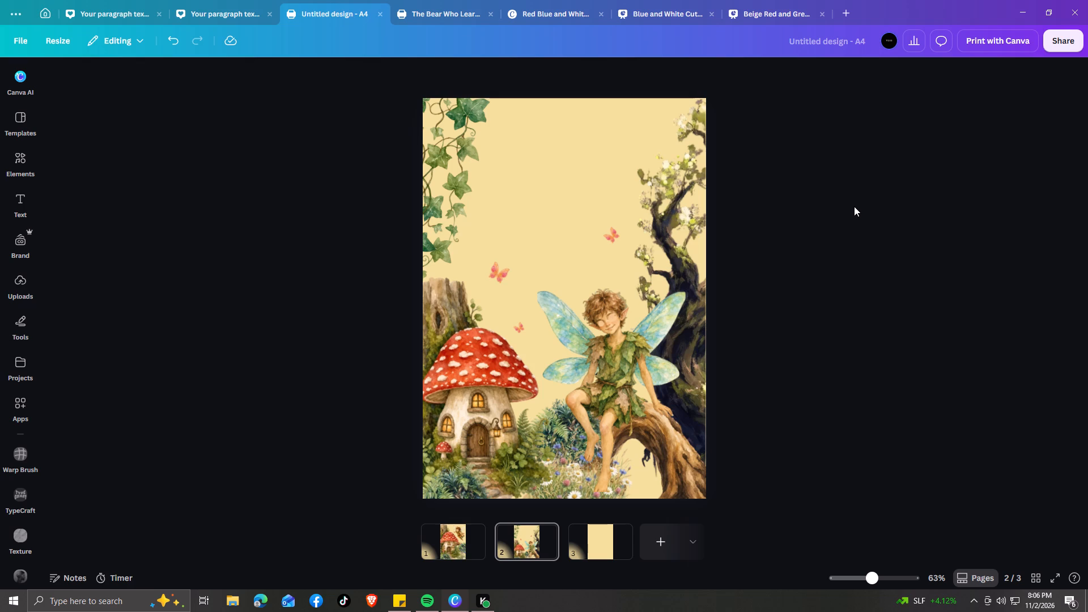
# Copy the ivy from page 2 onto page 3, enlarge it slightly and hang it in the page's upper-left corner.
pyautogui.click(595, 539)
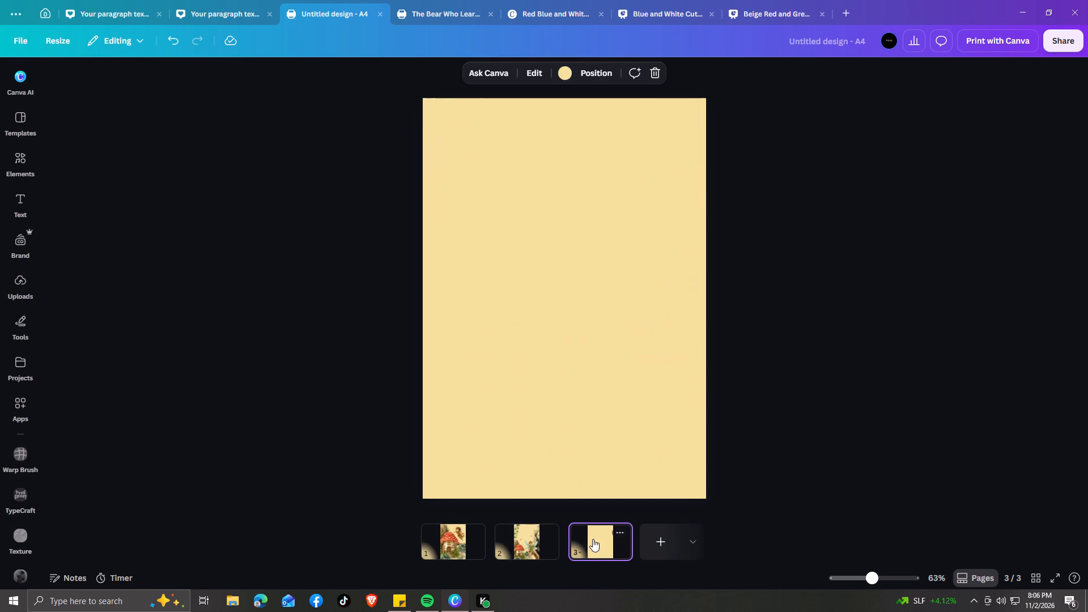
pyautogui.click(520, 541)
pyautogui.click(456, 173)
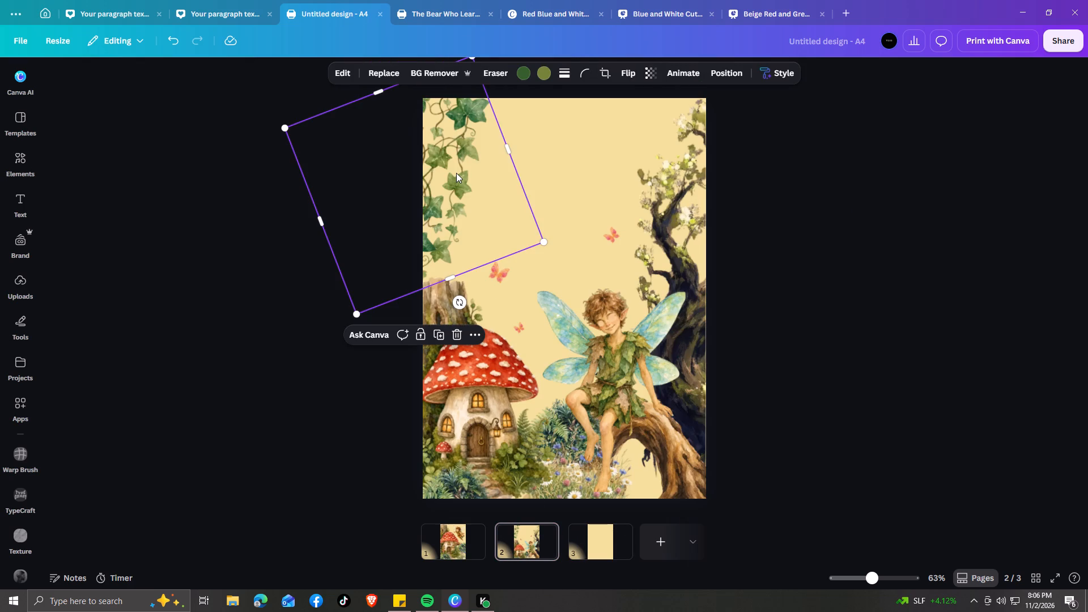
pyautogui.hotkey('ctrl', 'c')
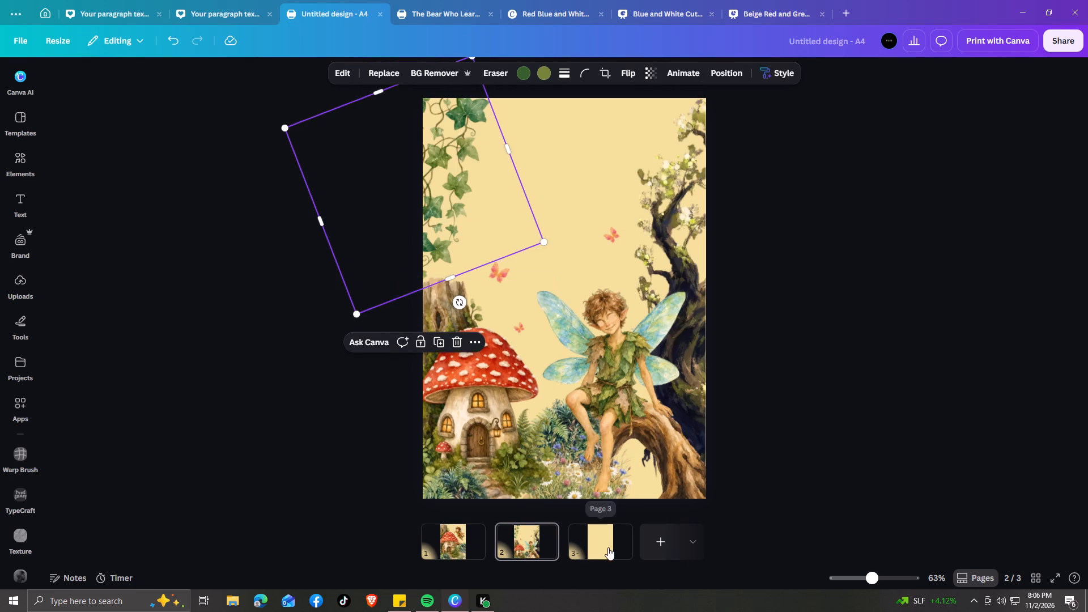
pyautogui.click(608, 547)
pyautogui.hotkey('ctrl', 'v')
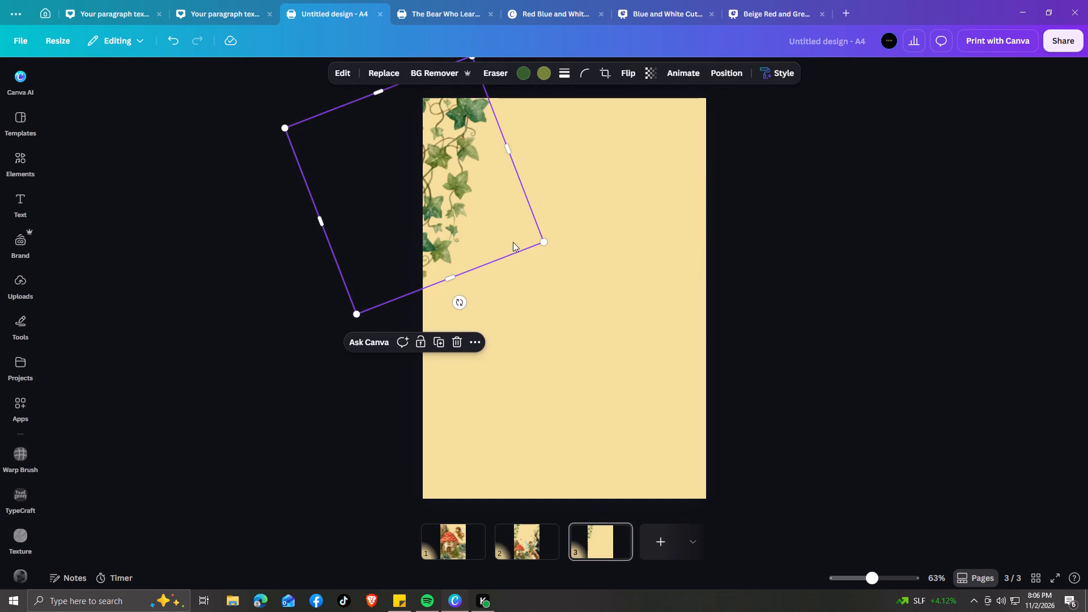
pyautogui.moveTo(545, 242); pyautogui.dragTo(569, 252)
pyautogui.moveTo(465, 239); pyautogui.dragTo(467, 245)
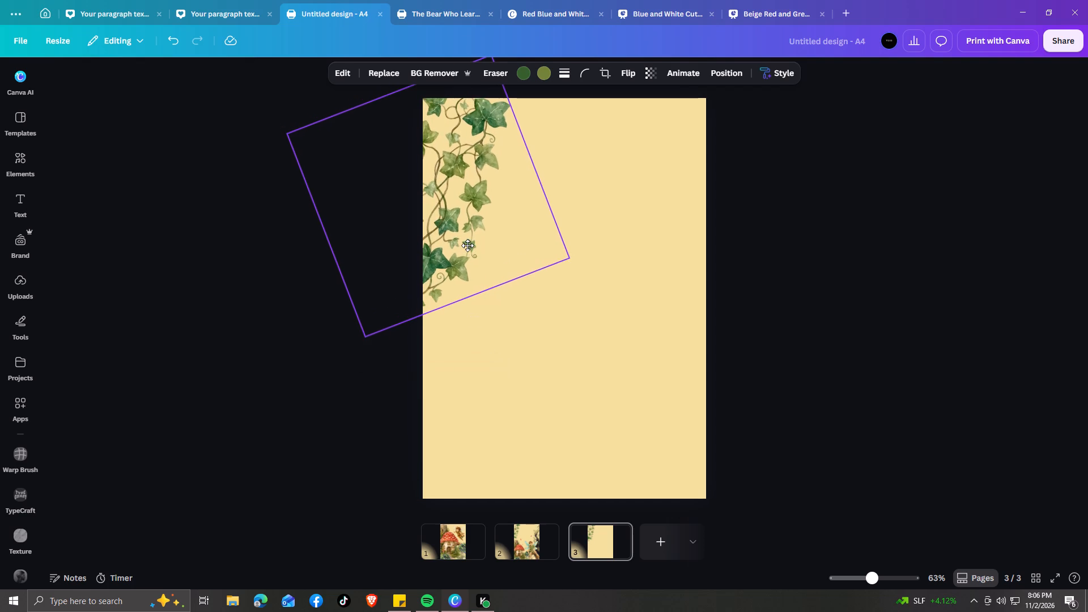
pyautogui.moveTo(467, 245); pyautogui.dragTo(469, 248)
pyautogui.click(788, 360)
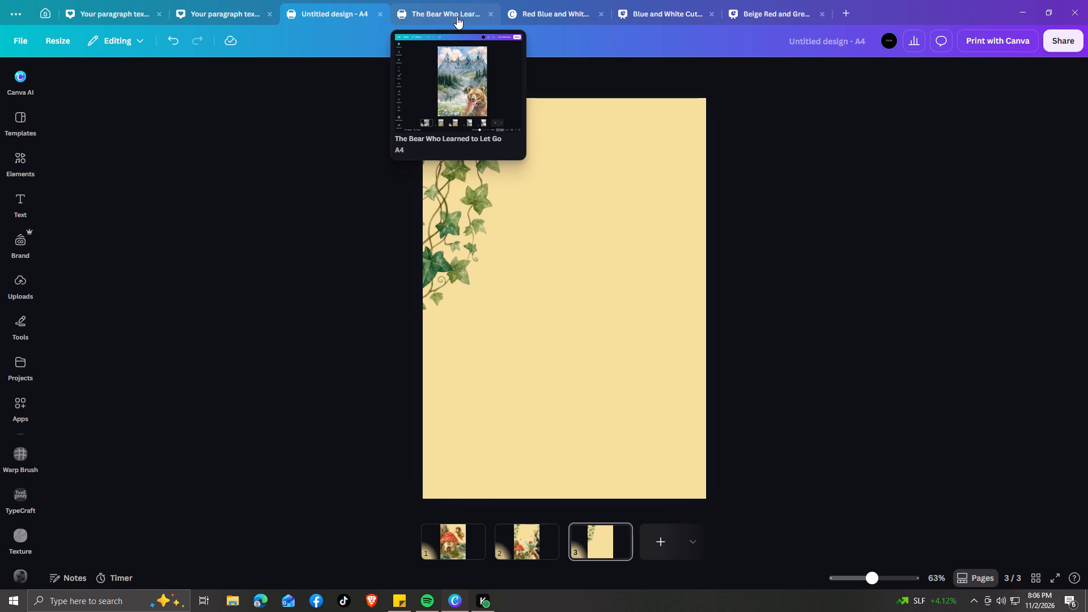
# Browse the fairy forest presentation's slides and copy the rabbit lantern from the "Setting the Scene" slide onto page 3 of the A4 design.
pyautogui.click(760, 11)
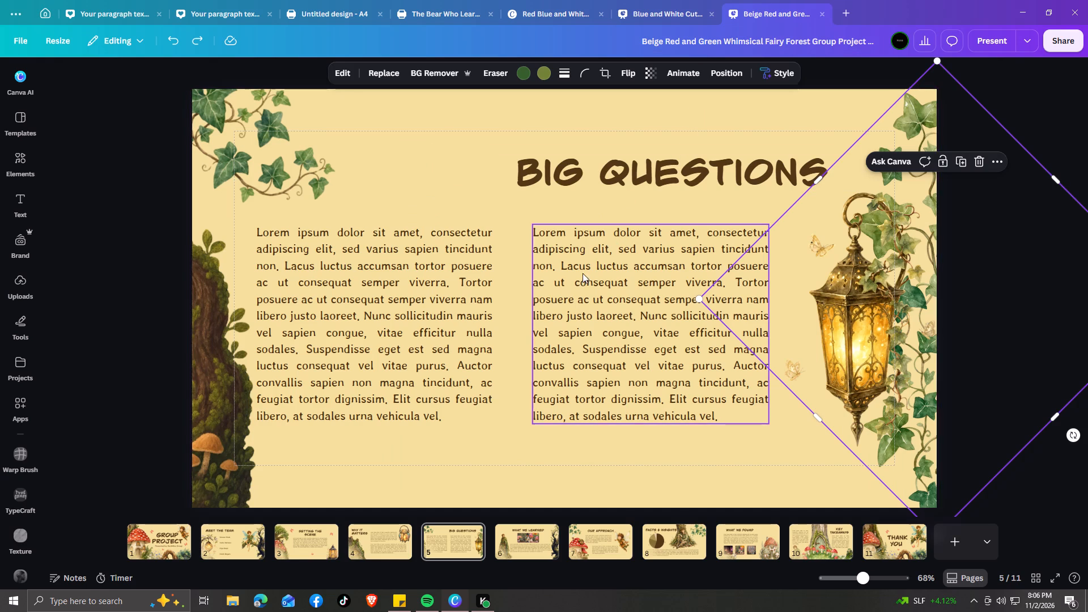
pyautogui.click(236, 549)
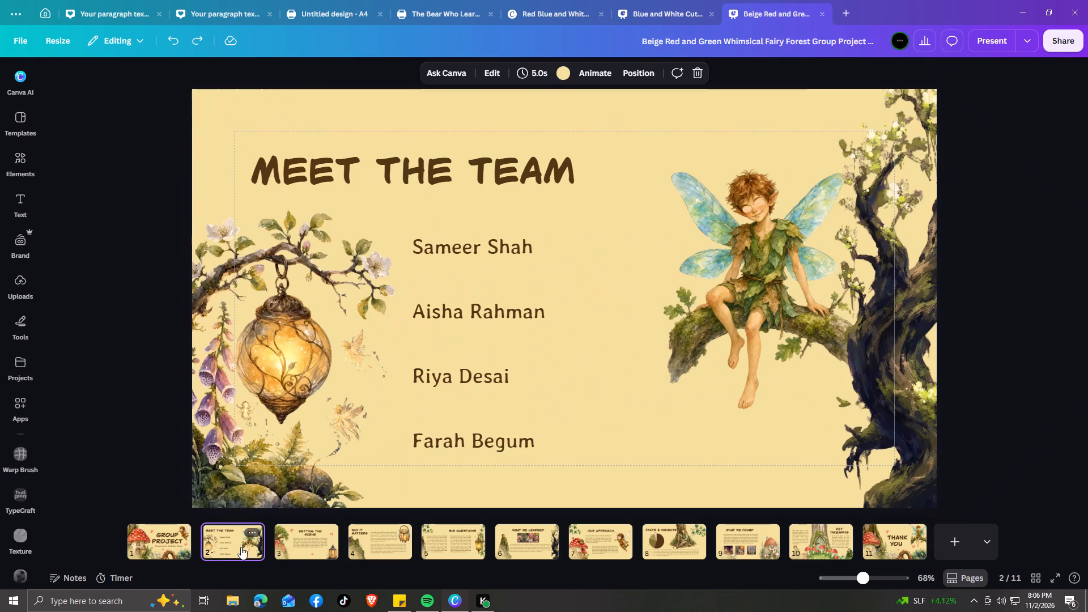
pyautogui.click(330, 548)
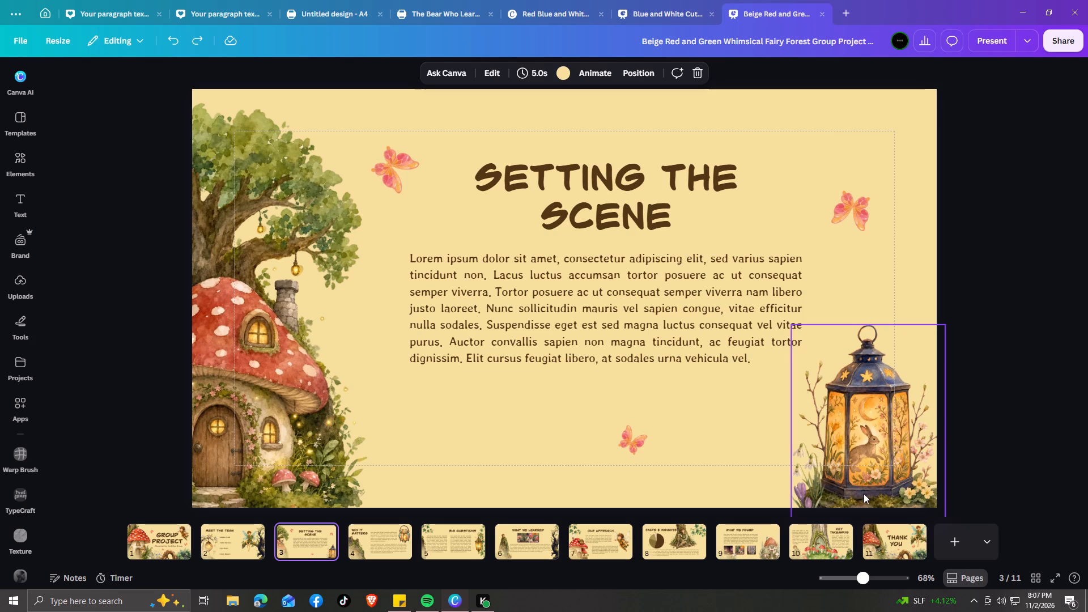
pyautogui.click(580, 542)
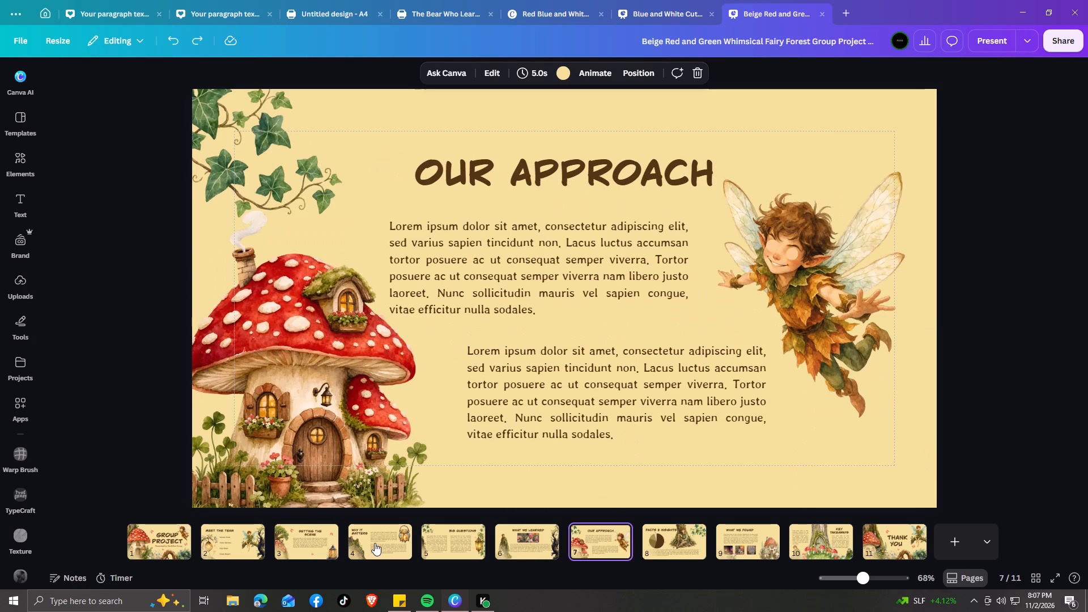
pyautogui.click(245, 542)
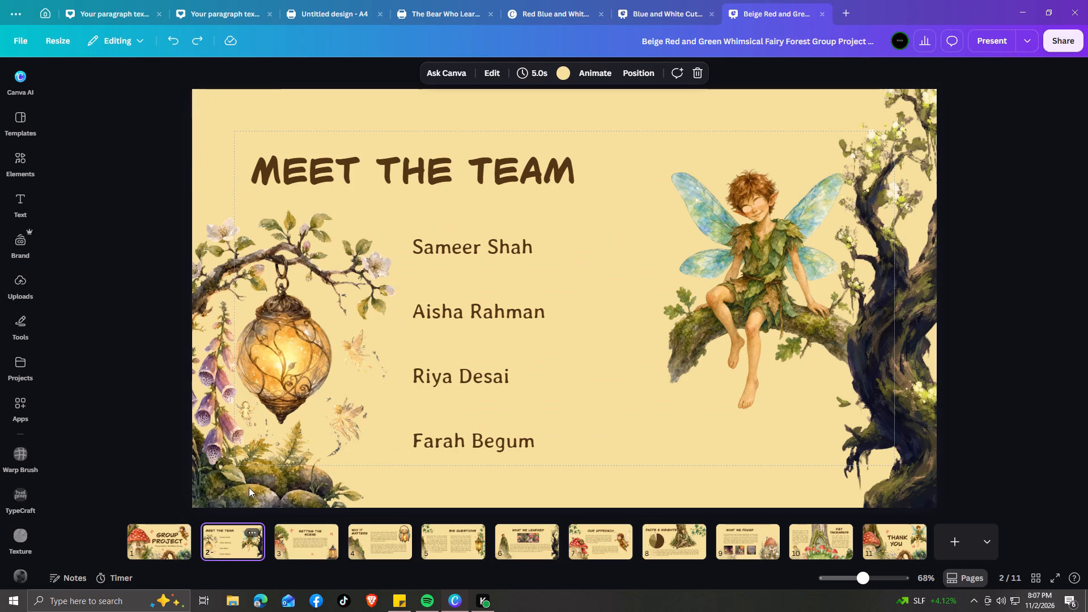
pyautogui.click(316, 535)
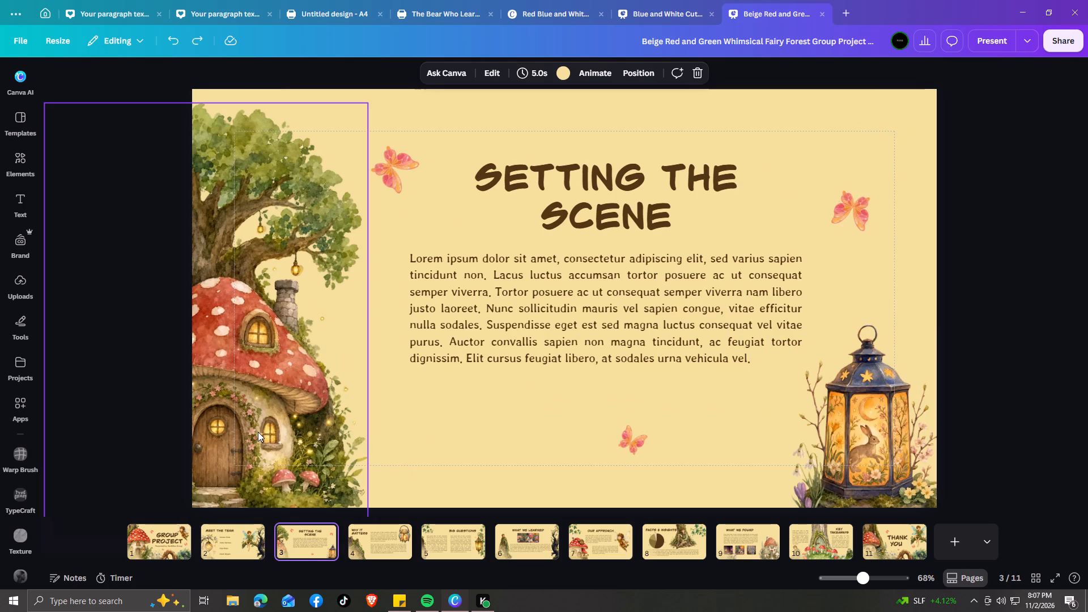
pyautogui.click(821, 473)
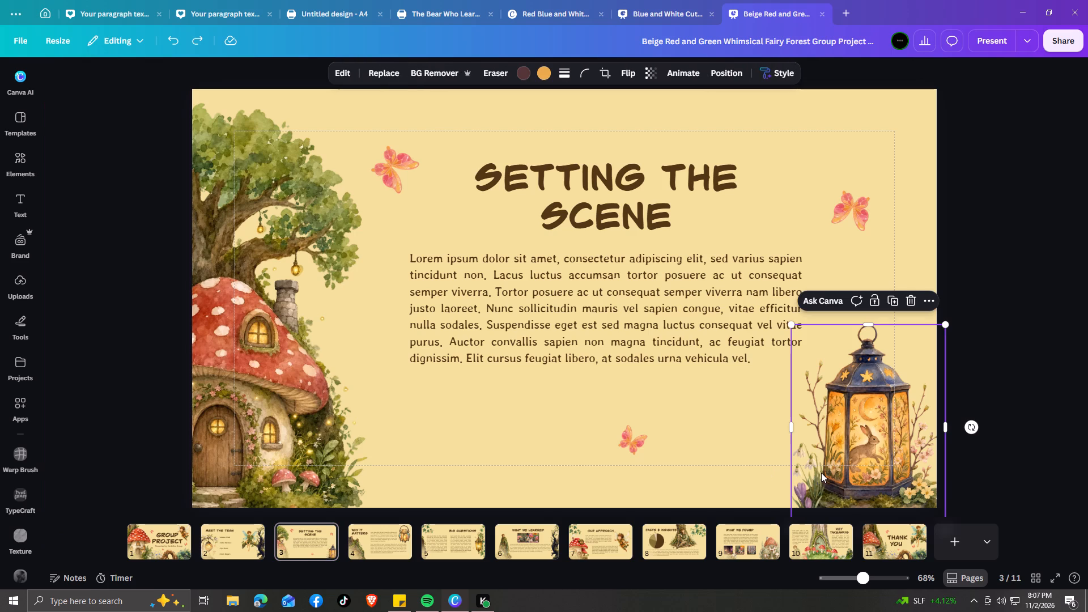
pyautogui.hotkey('ctrl', 'c')
pyautogui.click(314, 10)
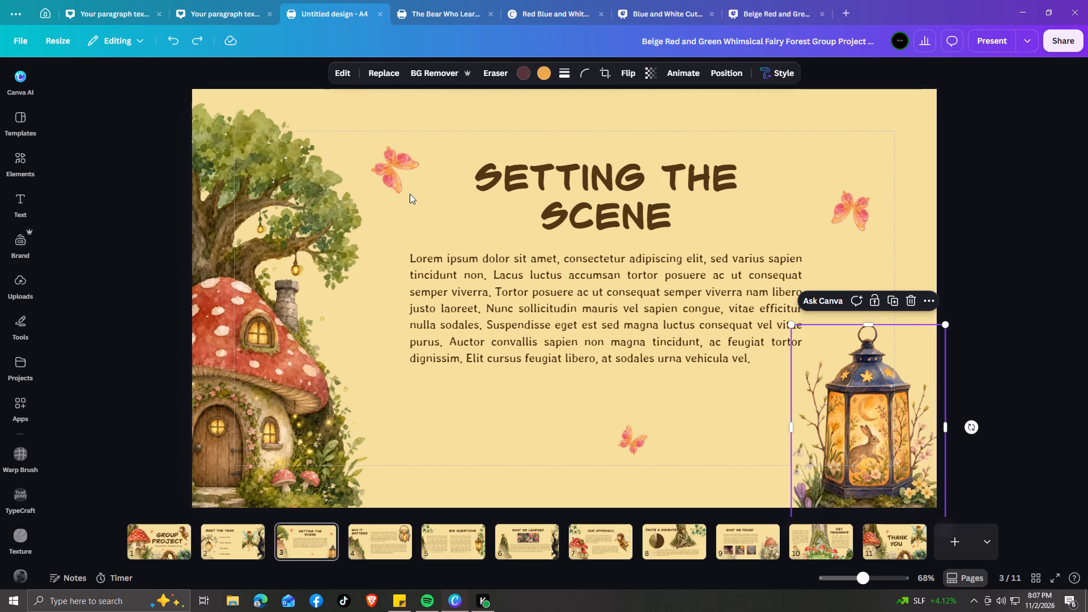
pyautogui.hotkey('ctrl', 'v')
# Place the rabbit lantern in page 3's lower-right corner with its base slightly off the bottom edge.
pyautogui.moveTo(482, 215); pyautogui.dragTo(531, 314)
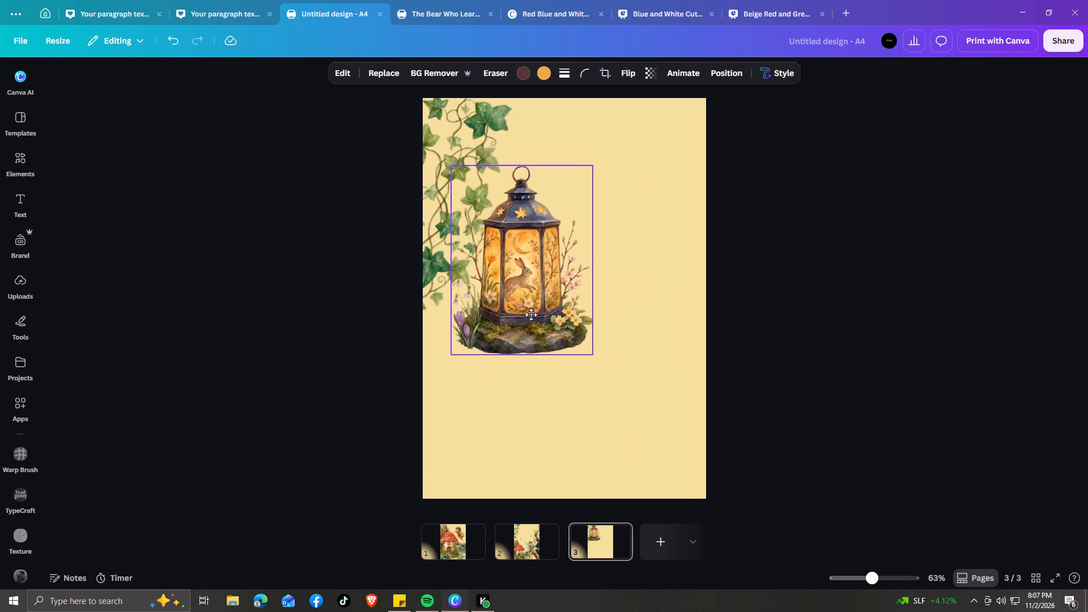
pyautogui.moveTo(531, 314); pyautogui.dragTo(626, 416)
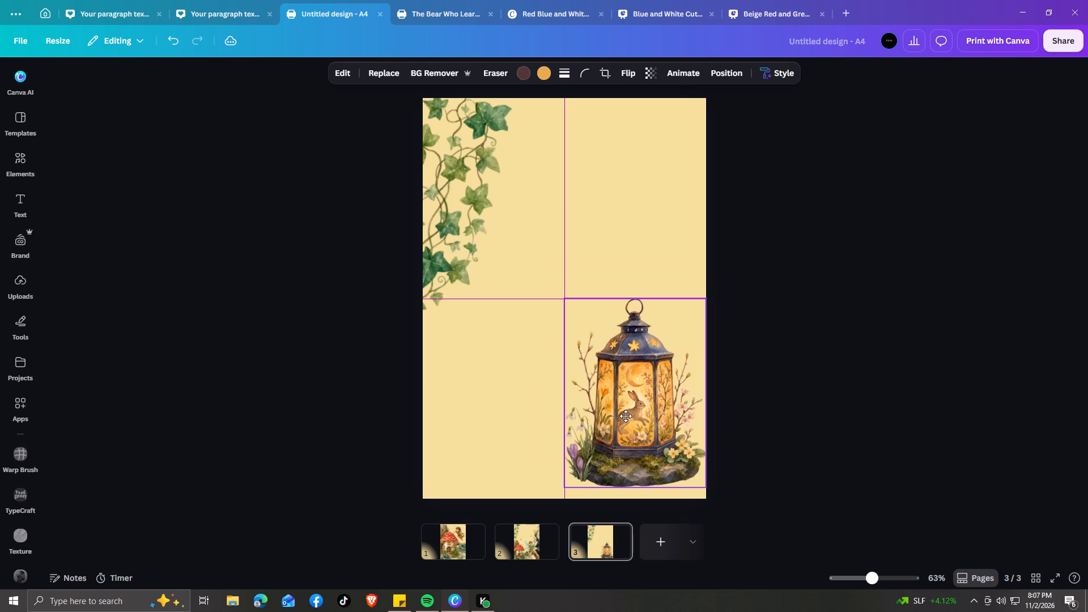
pyautogui.moveTo(626, 416); pyautogui.dragTo(635, 437)
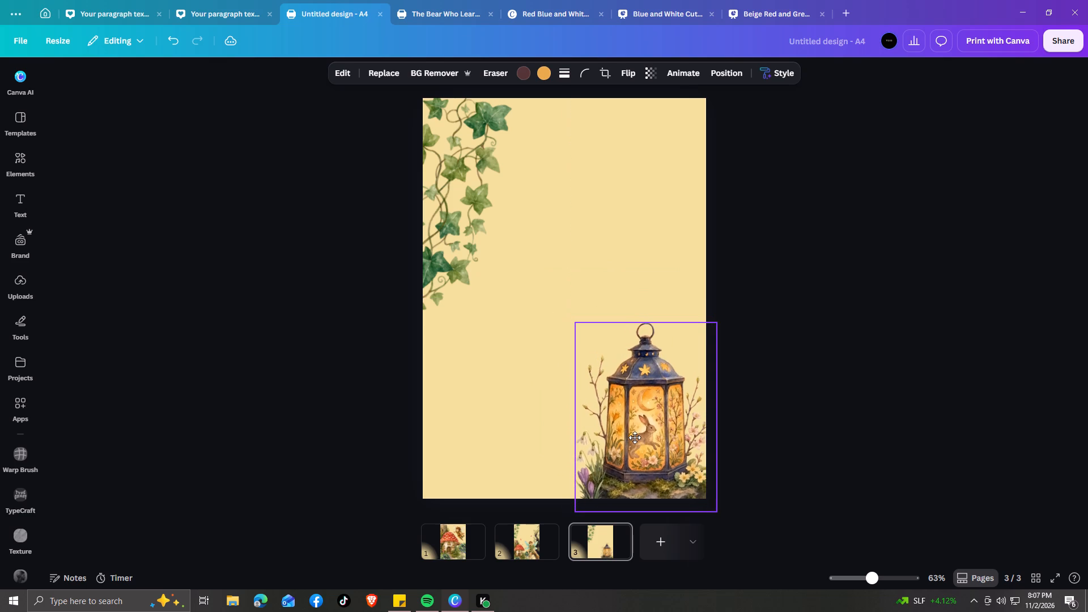
pyautogui.moveTo(635, 437); pyautogui.dragTo(631, 436)
pyautogui.click(844, 345)
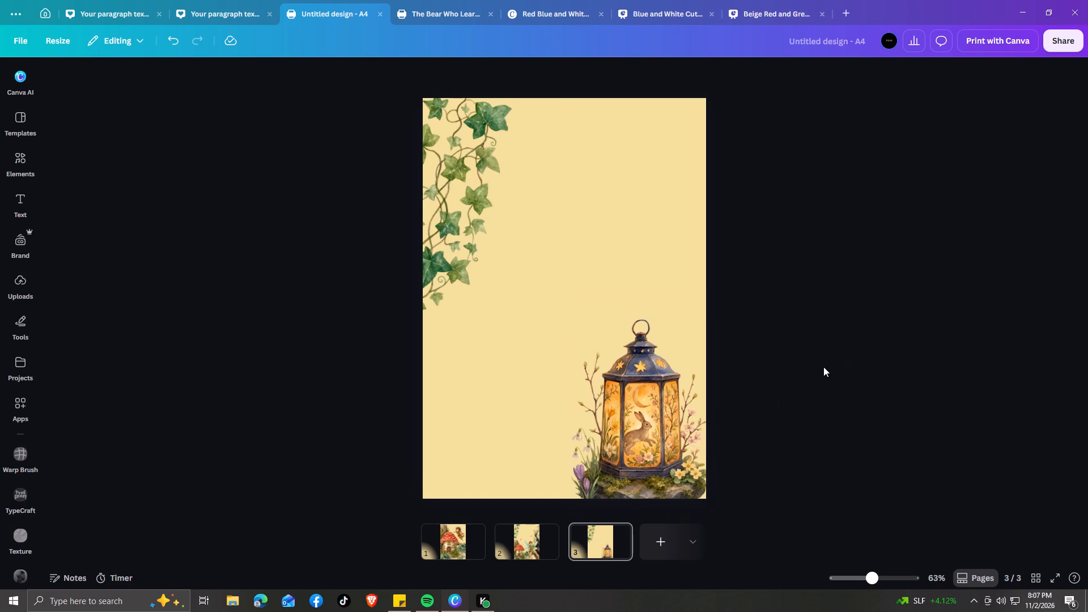
# Copy the mushroom house with the tree from the "Setting the Scene" slide onto page 3 of the A4 design.
pyautogui.click(439, 15)
pyautogui.click(310, 14)
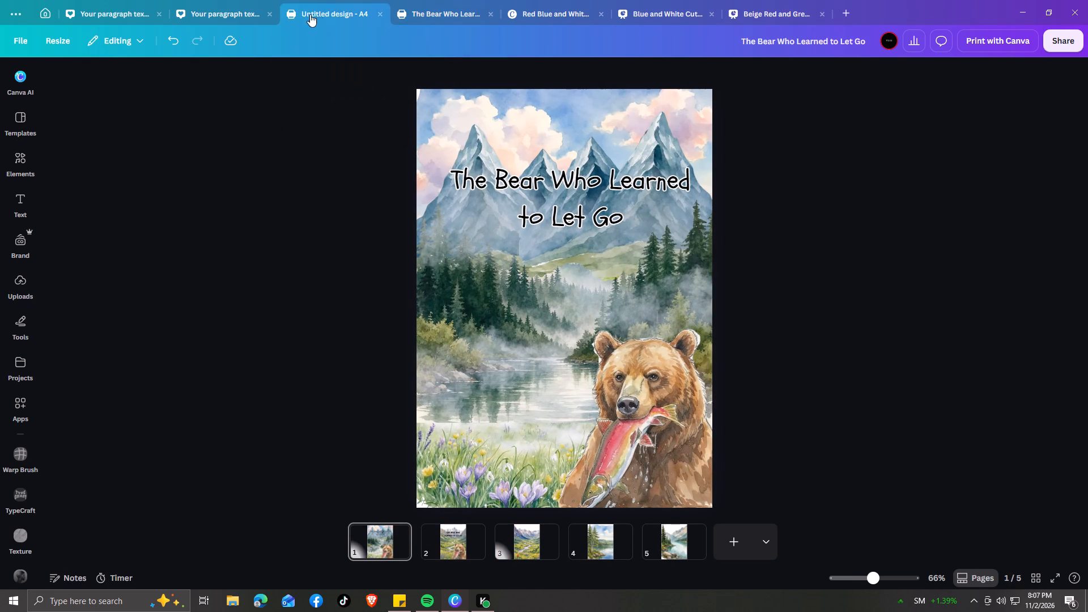
pyautogui.click(763, 11)
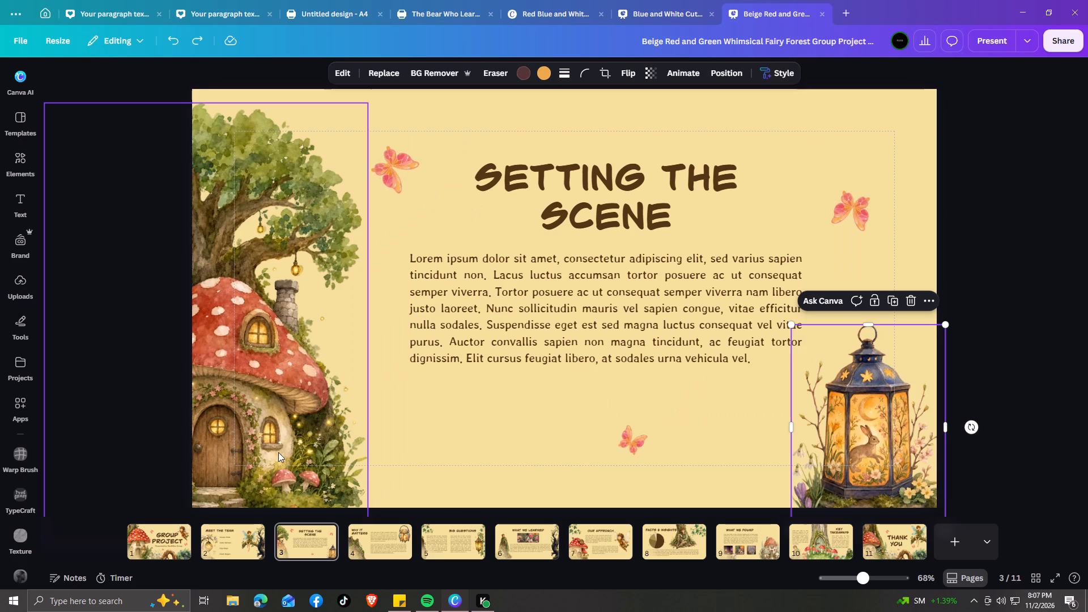
pyautogui.click(260, 423)
pyautogui.hotkey('ctrl', 'c')
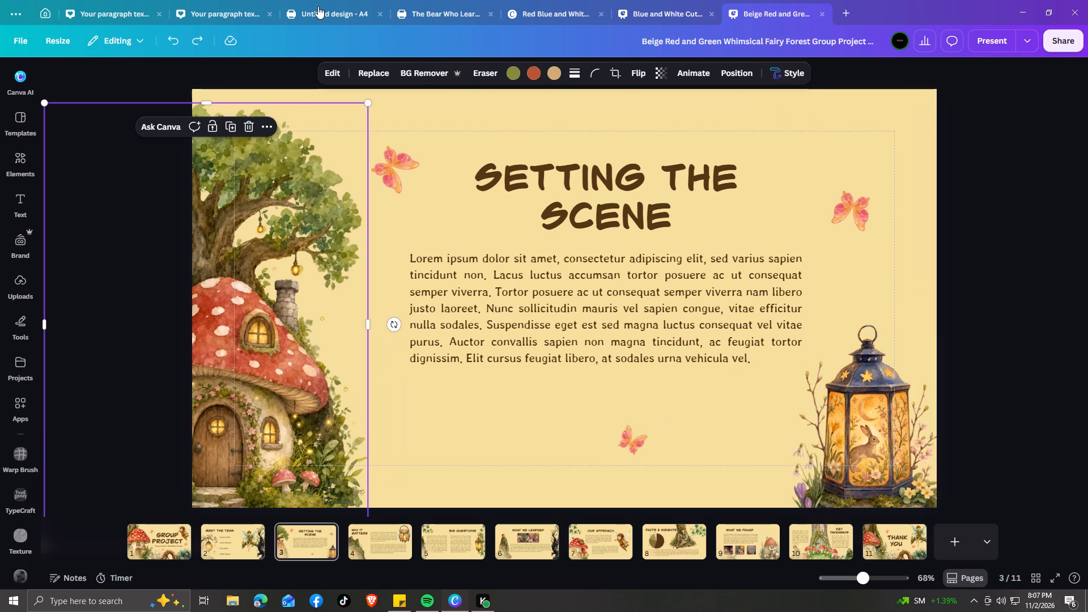
pyautogui.click(318, 6)
pyautogui.hotkey('ctrl', 'v')
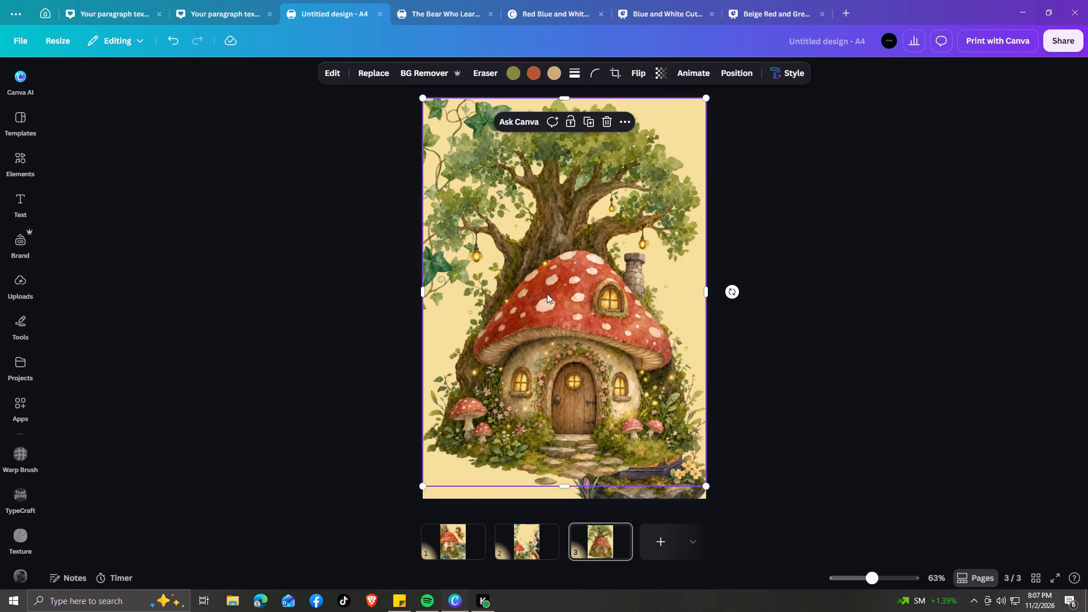
# Move the ivy down to page 3's lower-left edge and shift the mushroom tree house up toward the page top.
pyautogui.moveTo(569, 369); pyautogui.dragTo(569, 388)
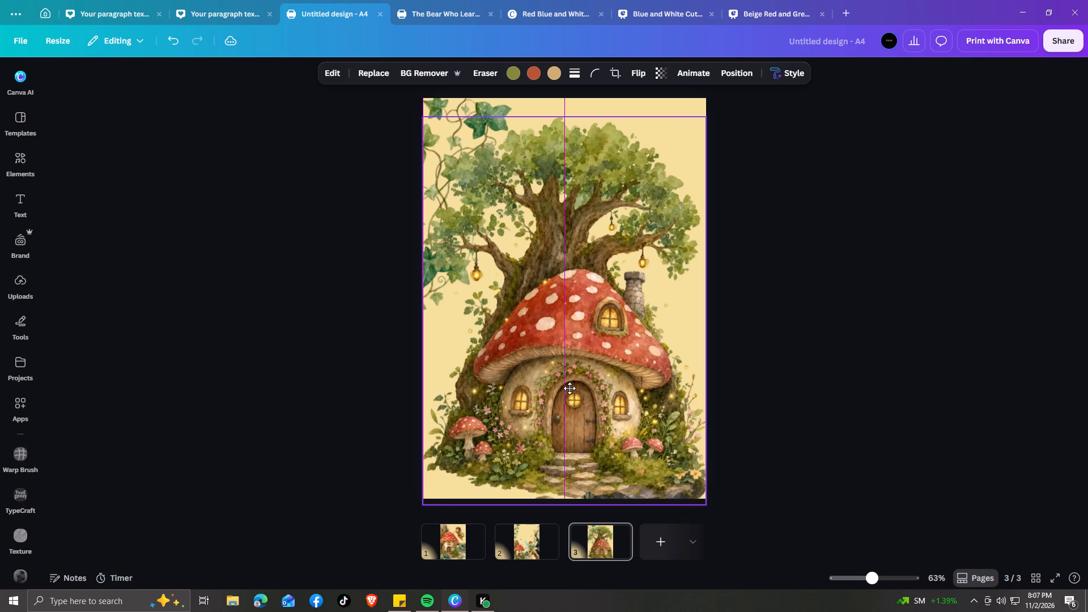
pyautogui.moveTo(569, 388); pyautogui.dragTo(581, 351)
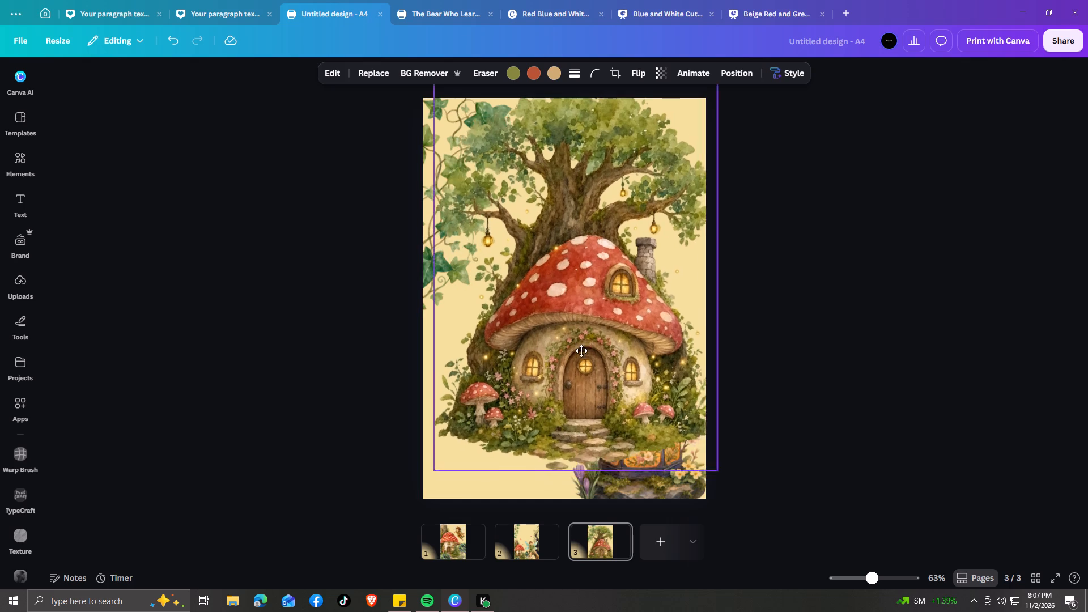
pyautogui.moveTo(581, 351); pyautogui.dragTo(598, 351)
pyautogui.moveTo(428, 252); pyautogui.dragTo(393, 458)
pyautogui.moveTo(664, 290); pyautogui.dragTo(614, 266)
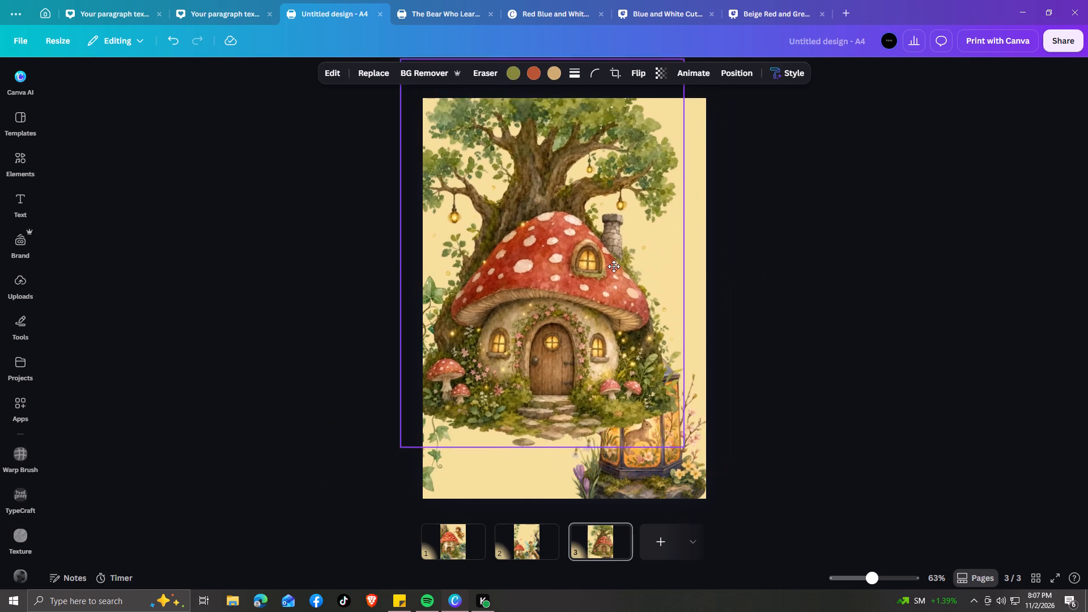
pyautogui.moveTo(614, 266); pyautogui.dragTo(637, 258)
# Shrink the mushroom tree house to just over half the page width and fit it into page 3's upper-left corner.
pyautogui.moveTo(709, 437); pyautogui.dragTo(653, 374)
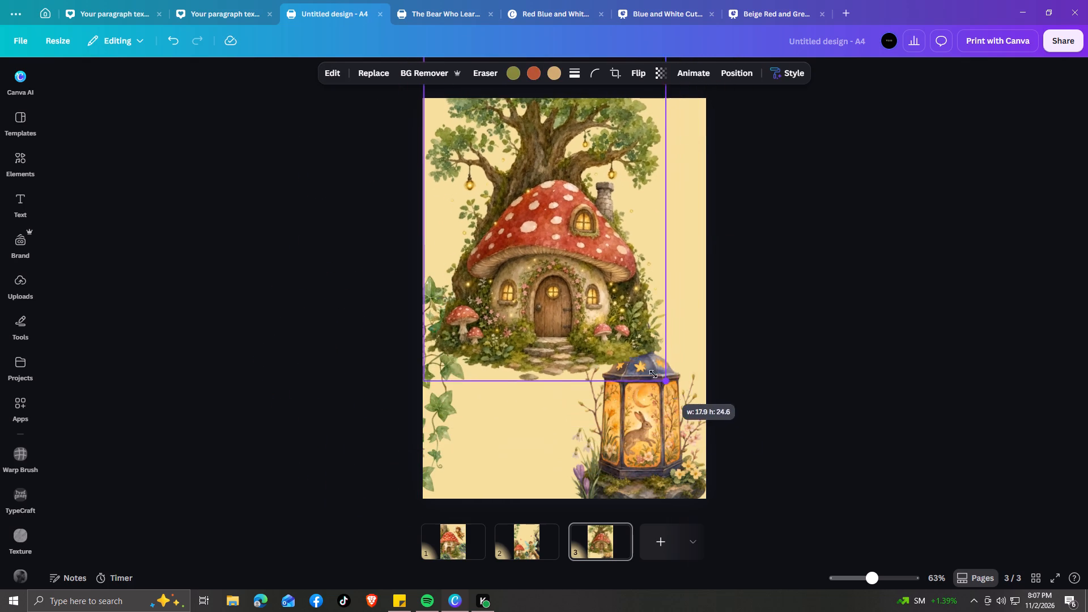
pyautogui.moveTo(653, 374); pyautogui.dragTo(622, 334)
pyautogui.moveTo(549, 211); pyautogui.dragTo(560, 253)
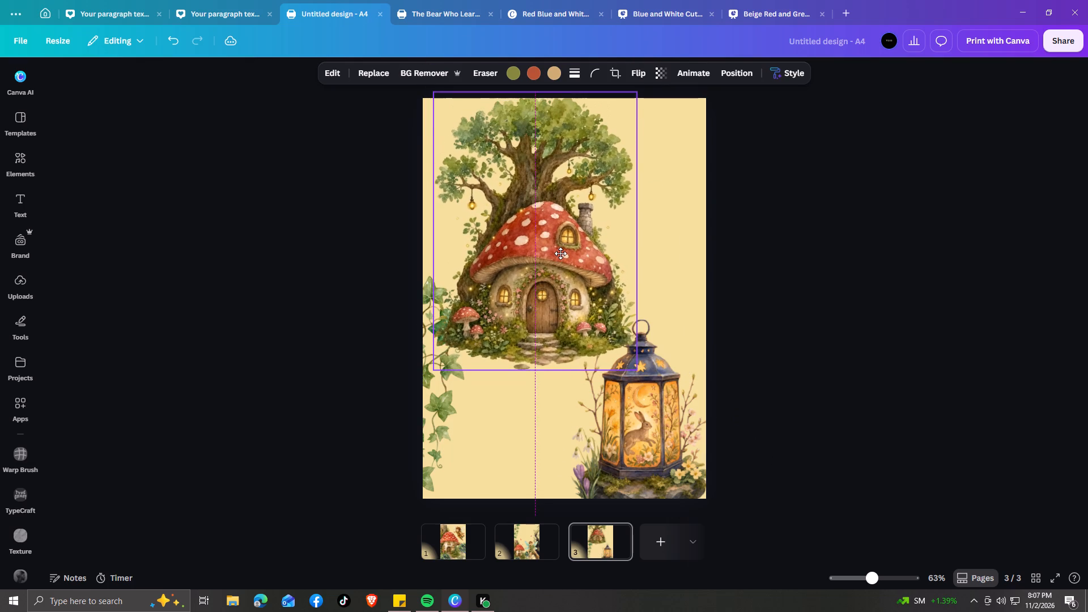
pyautogui.moveTo(560, 253); pyautogui.dragTo(535, 252)
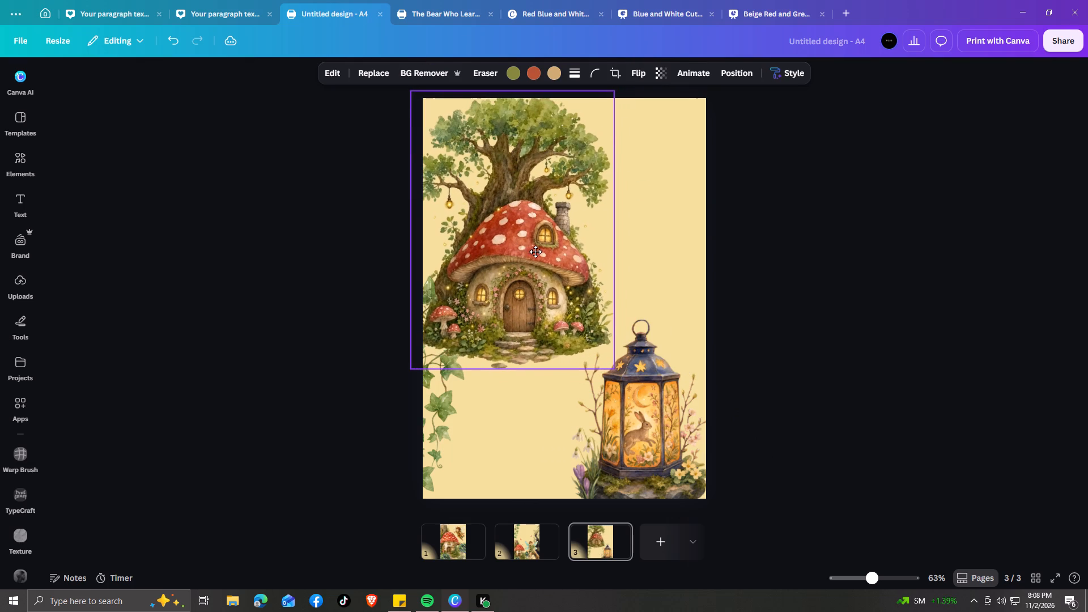
pyautogui.moveTo(535, 252); pyautogui.dragTo(551, 252)
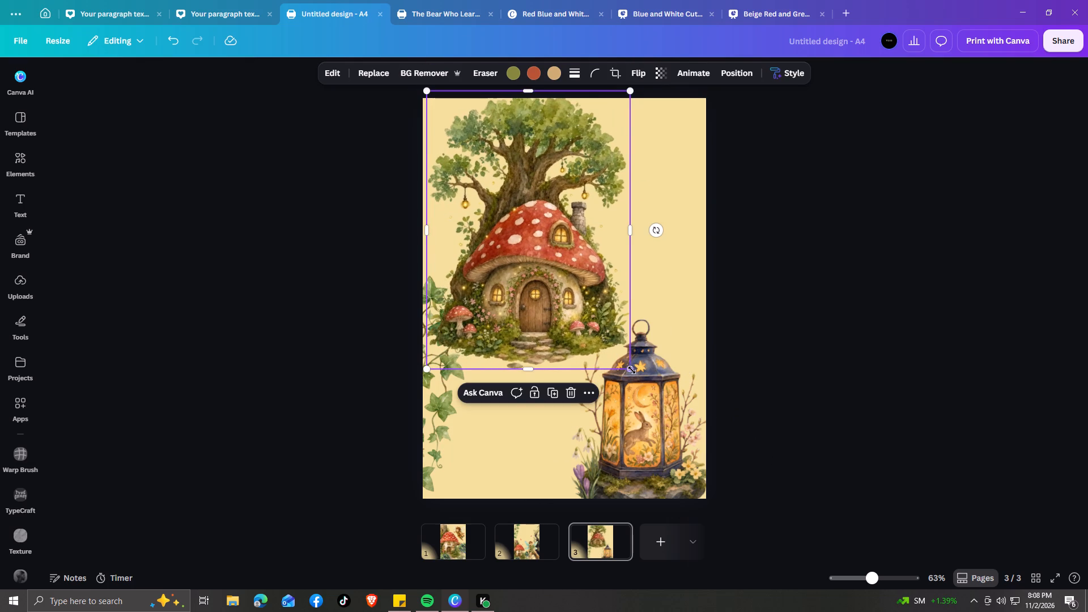
pyautogui.moveTo(630, 371); pyautogui.dragTo(582, 295)
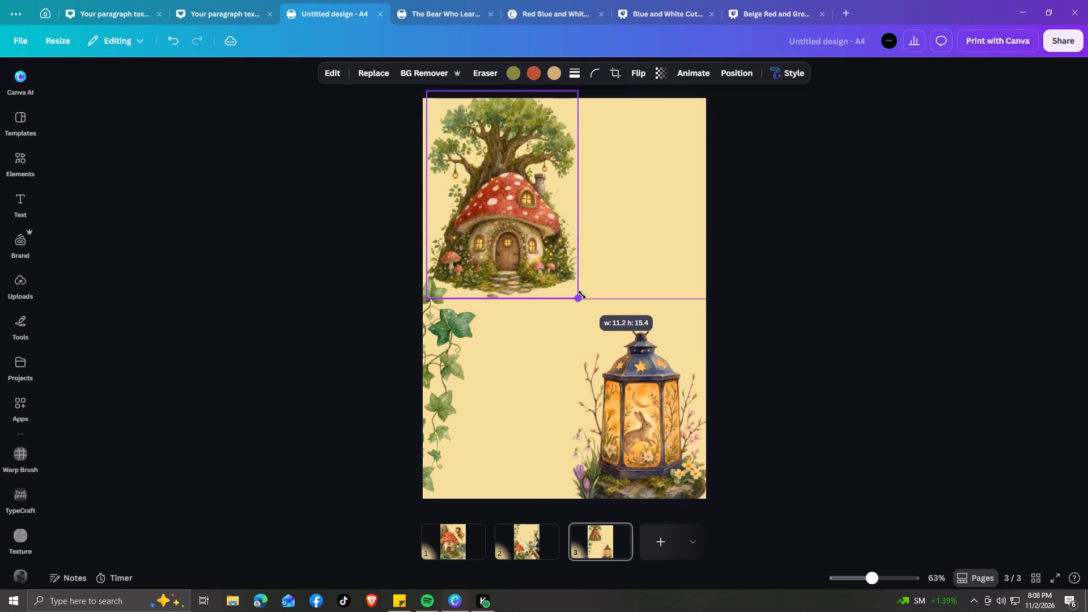
pyautogui.moveTo(582, 295); pyautogui.dragTo(588, 300)
pyautogui.moveTo(551, 240); pyautogui.dragTo(549, 249)
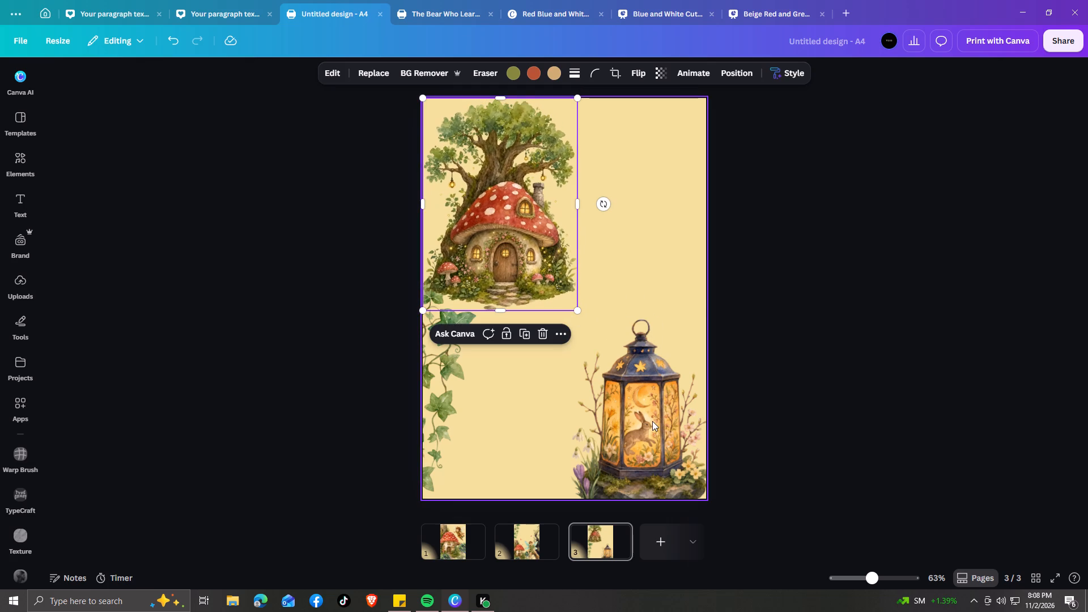
# Nudge the lantern slightly toward the page's right edge and move the ivy inward so it hangs beneath the mushroom house.
pyautogui.click(652, 421)
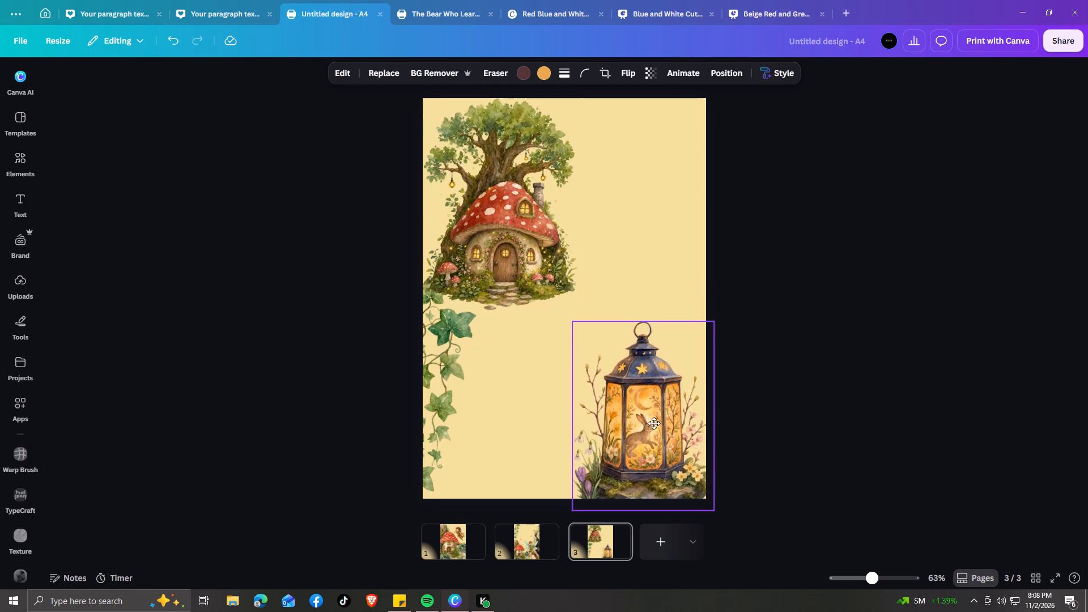
pyautogui.moveTo(437, 428); pyautogui.dragTo(444, 428)
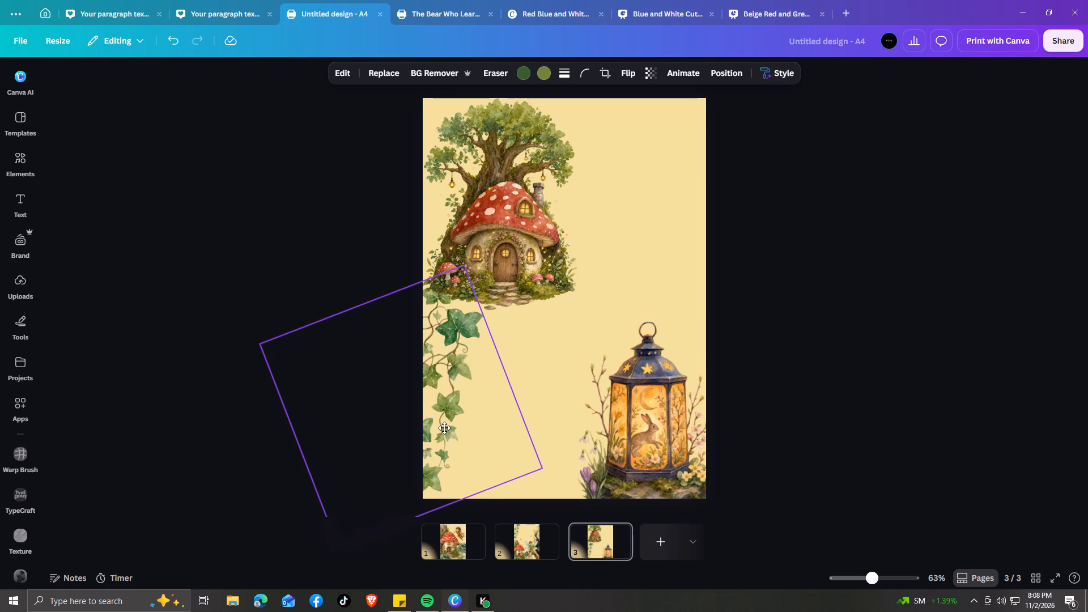
pyautogui.moveTo(444, 428); pyautogui.dragTo(477, 413)
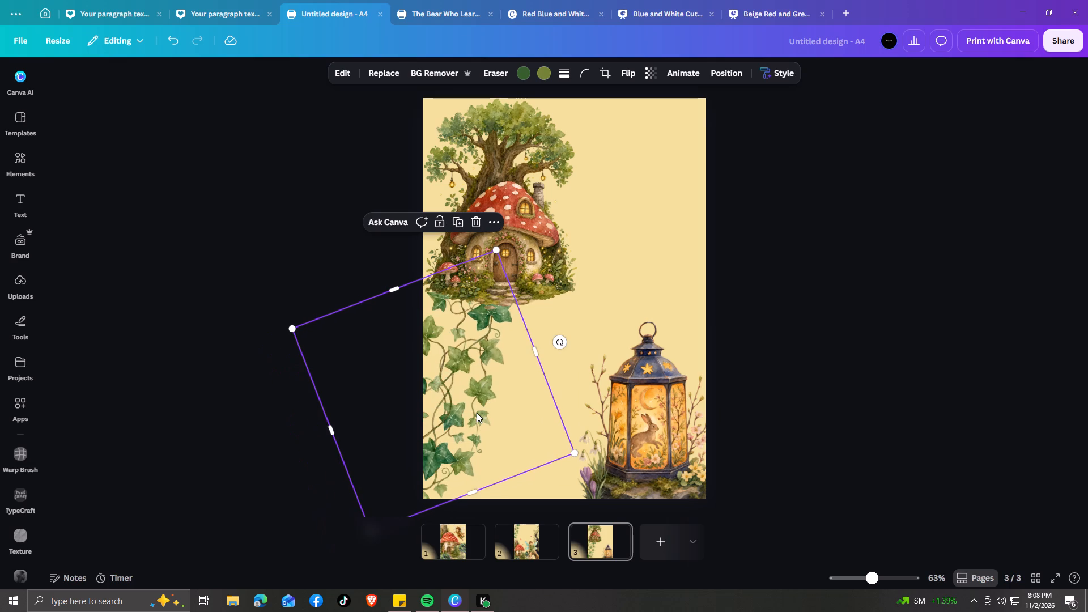
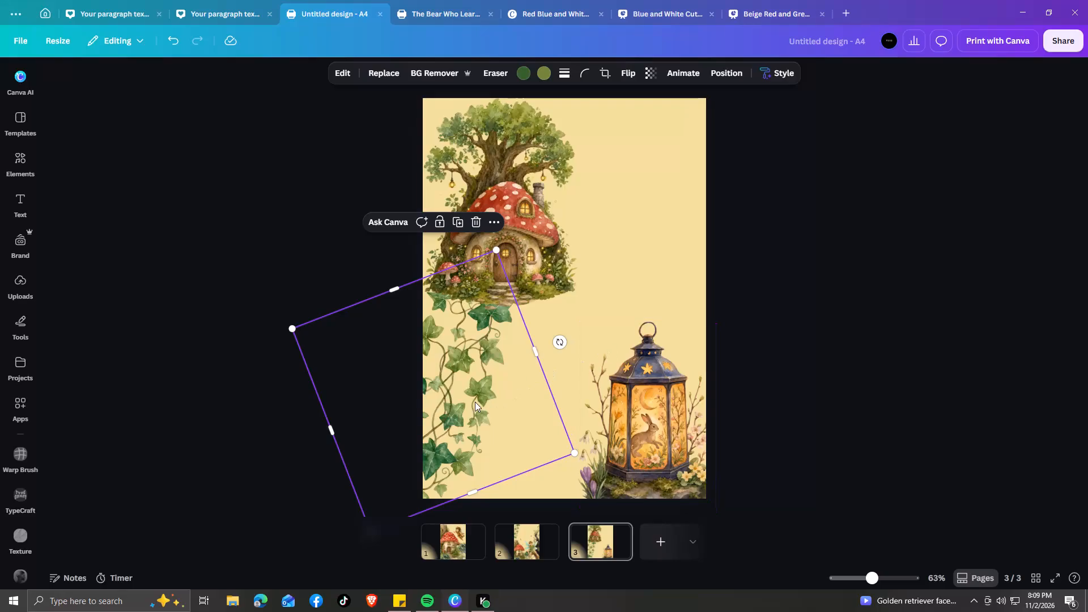
# Move the ivy down and slightly outward into page 3's lower-left corner, leaving a gap beneath the mushroom tree house.
pyautogui.moveTo(444, 409); pyautogui.dragTo(444, 410)
pyautogui.moveTo(444, 410); pyautogui.dragTo(424, 451)
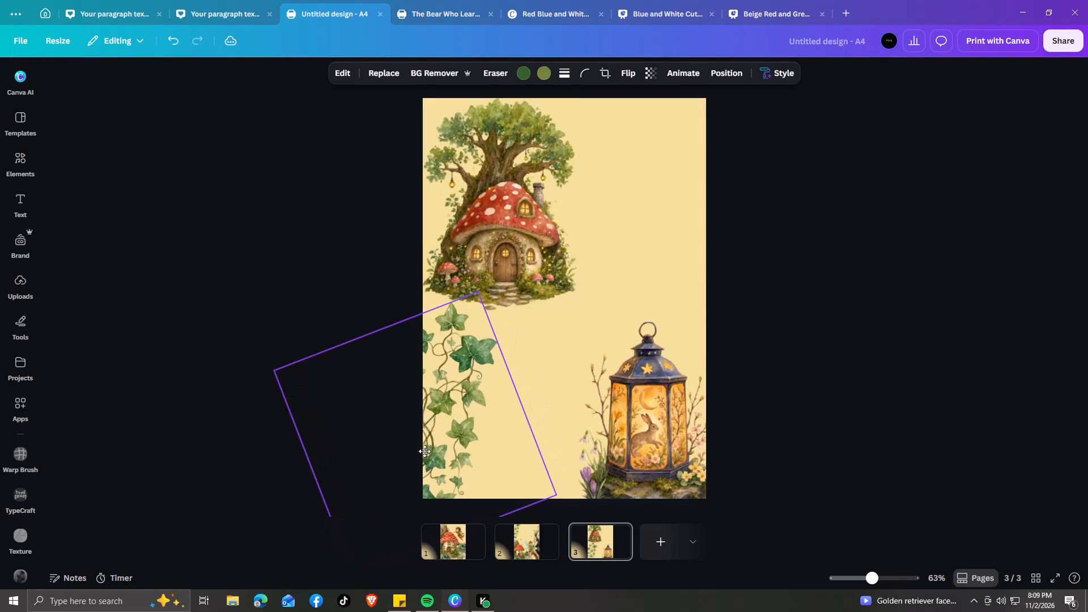
pyautogui.moveTo(424, 451); pyautogui.dragTo(422, 451)
# Capture a screenshot of page 1 of the untitled A4 design, with the whole mushroom house and fairy page in view.
pyautogui.click(449, 539)
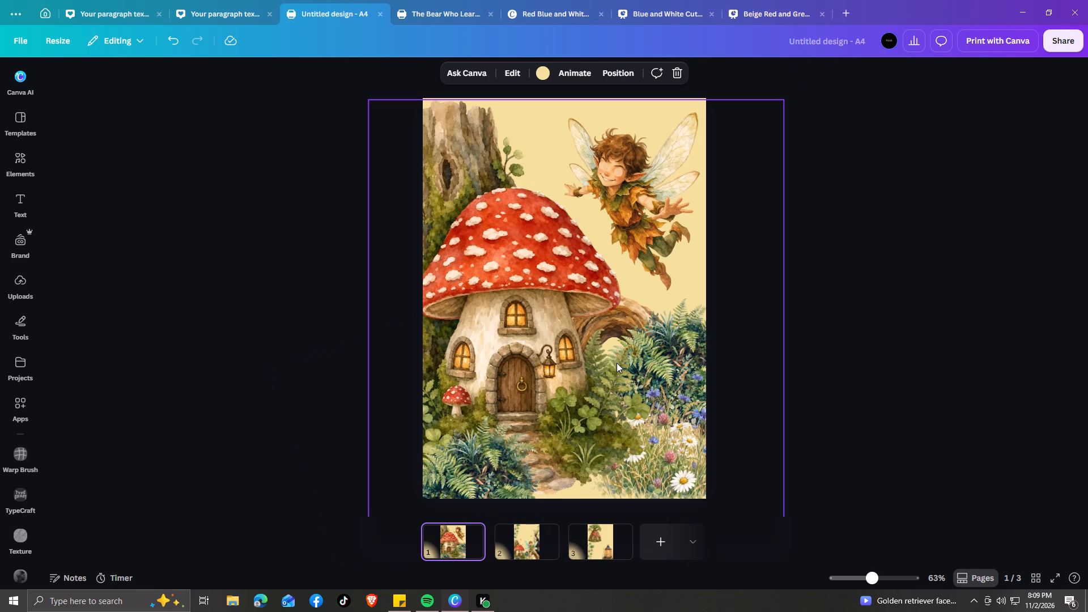
pyautogui.click(526, 543)
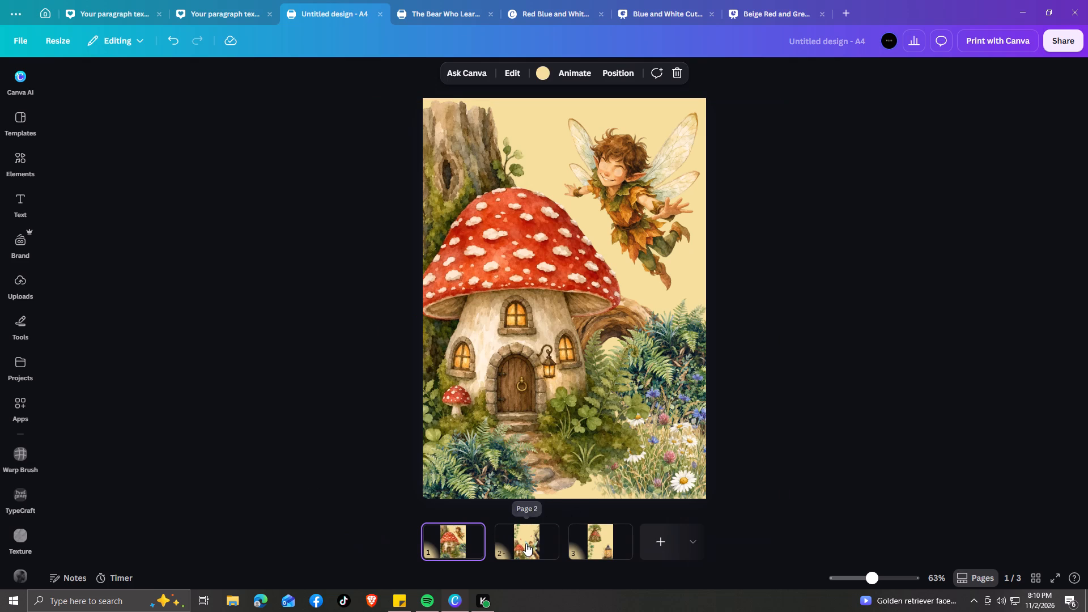
pyautogui.click(464, 545)
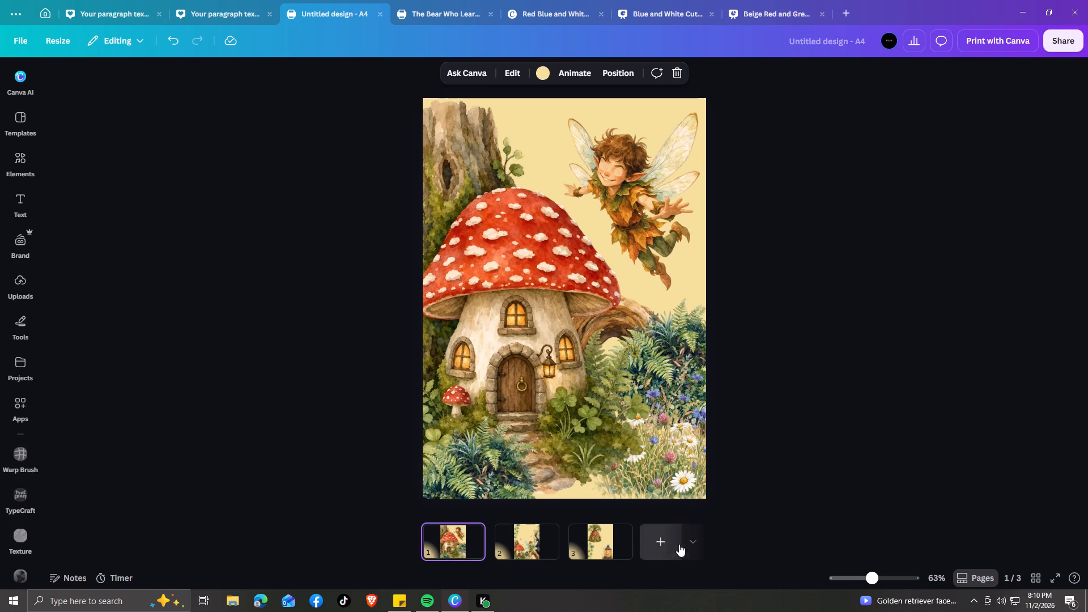
pyautogui.click(872, 575)
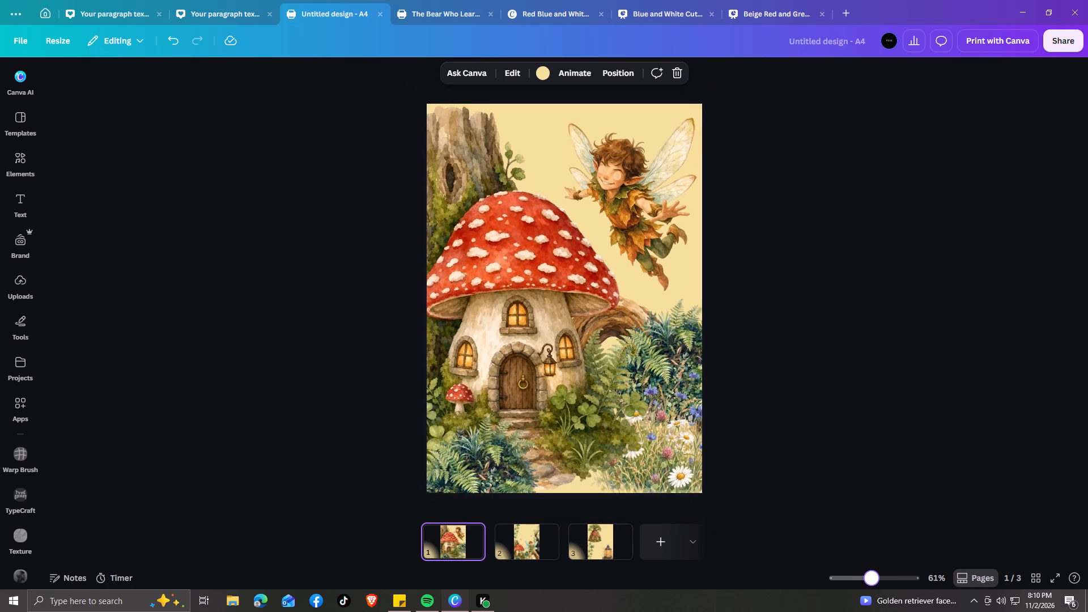
pyautogui.click(426, 15)
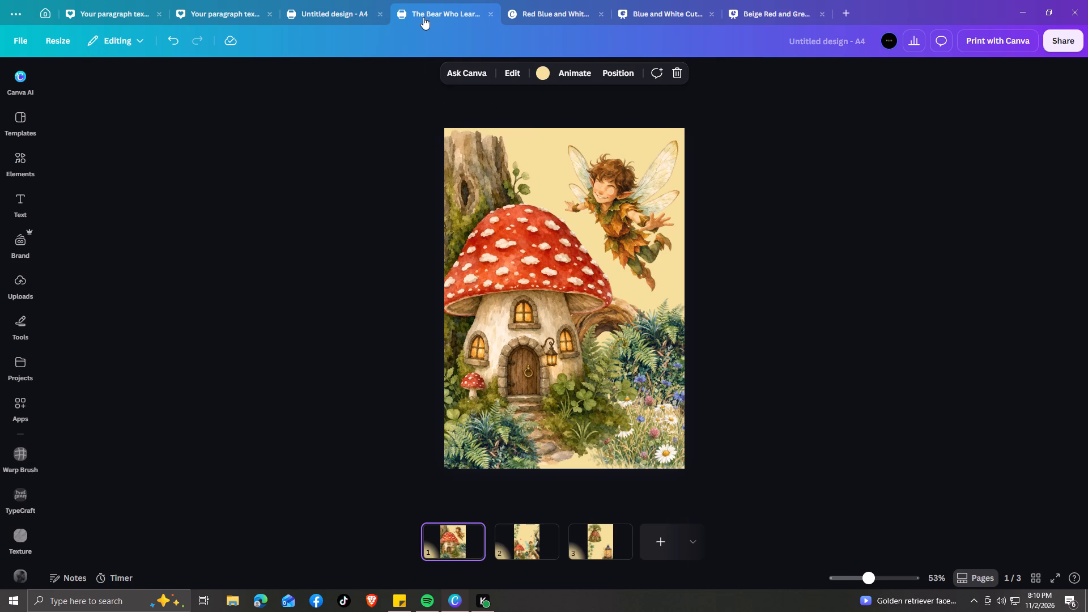
pyautogui.click(308, 15)
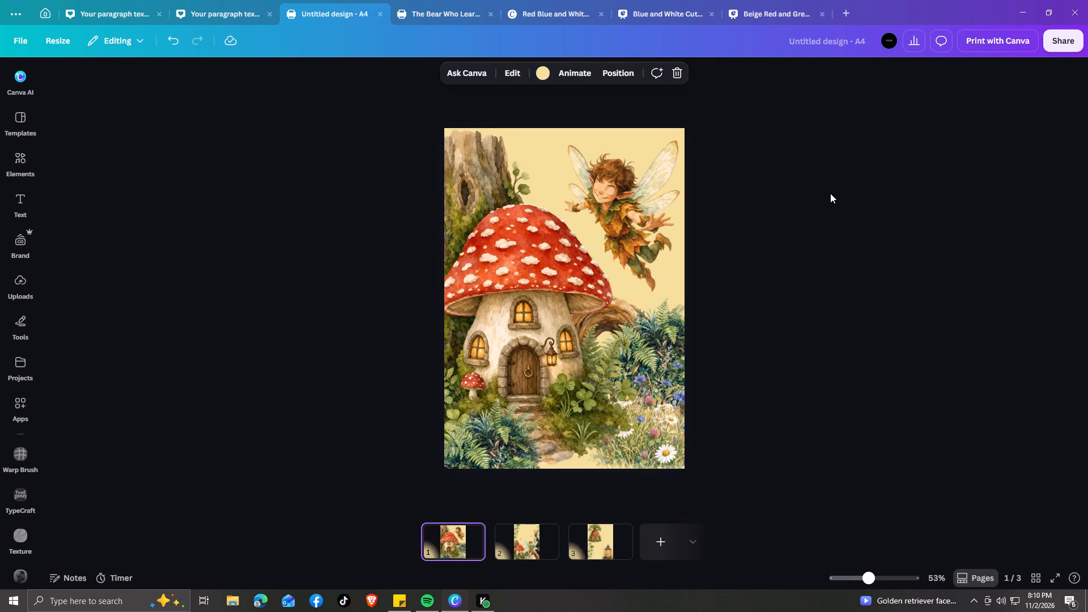
pyautogui.press('Print')
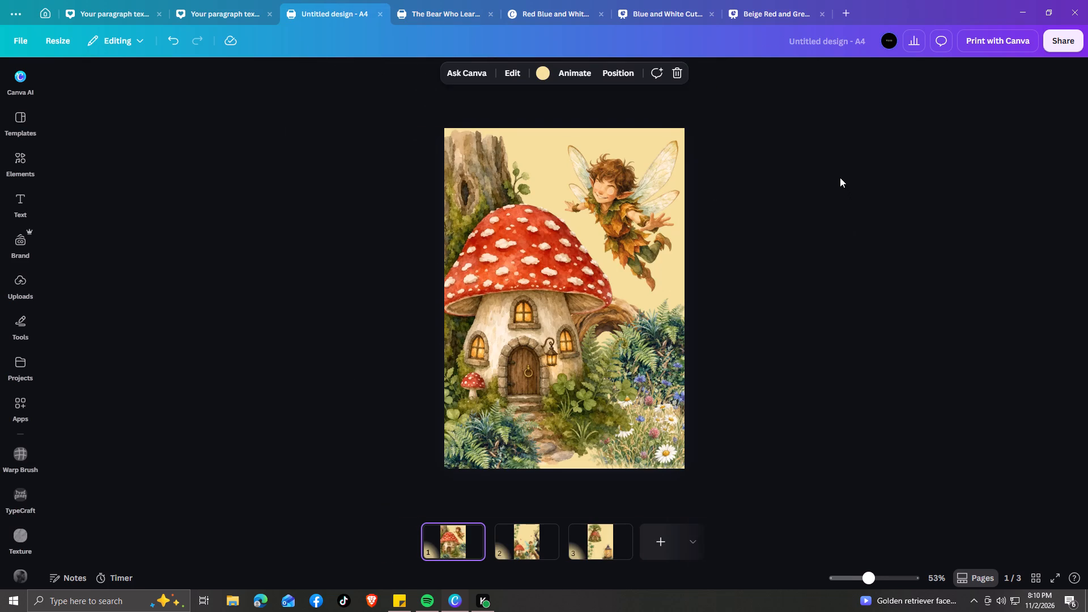
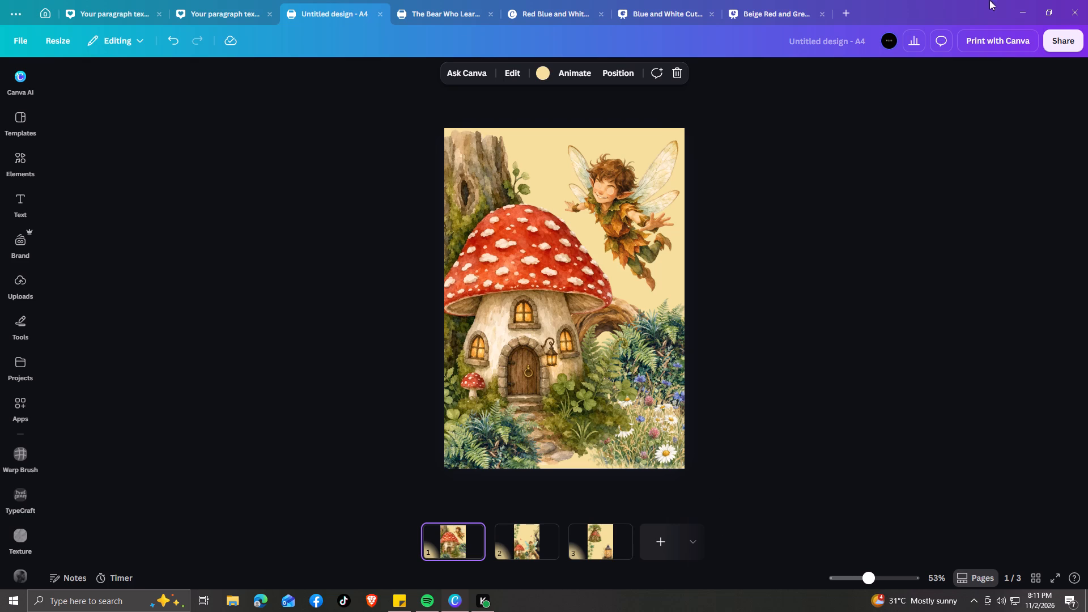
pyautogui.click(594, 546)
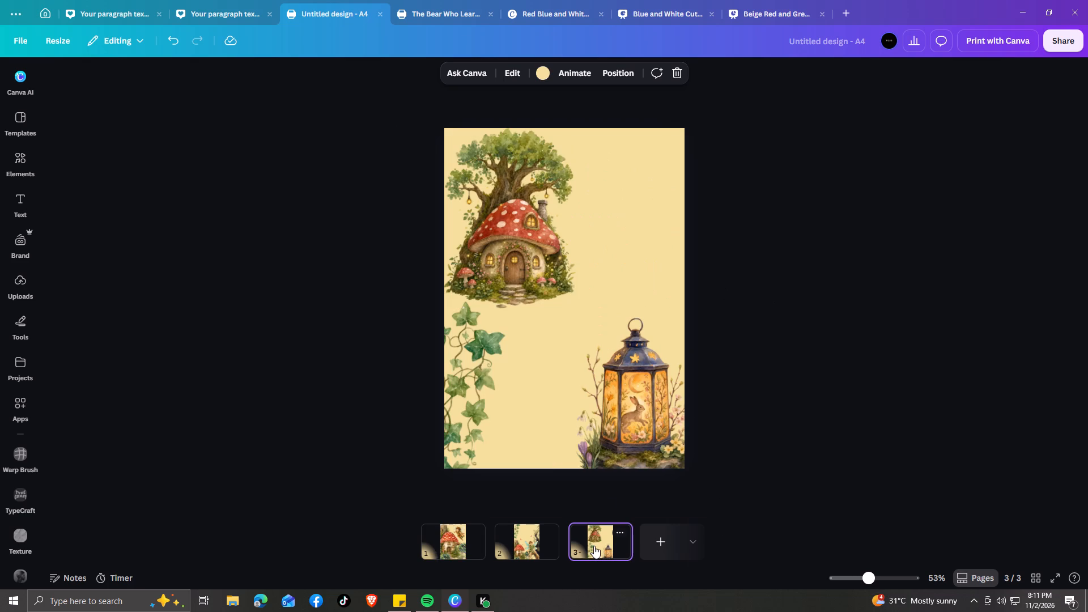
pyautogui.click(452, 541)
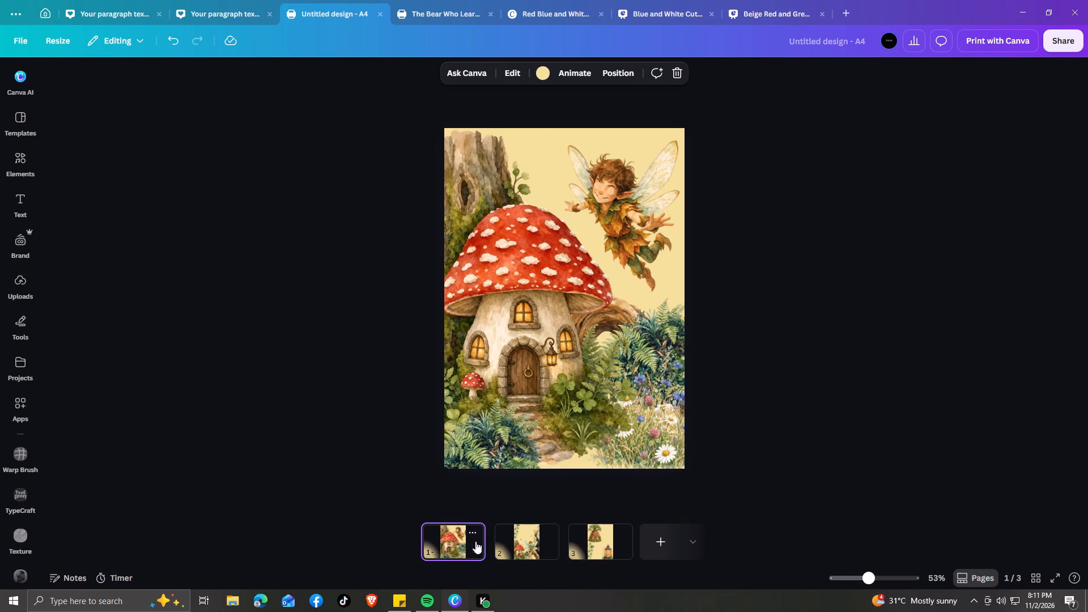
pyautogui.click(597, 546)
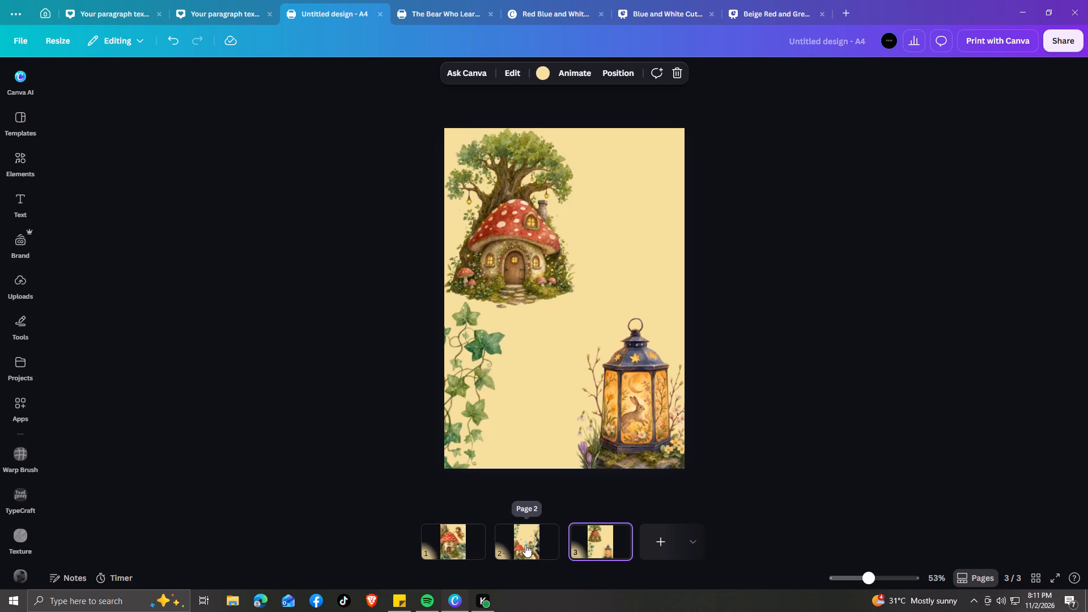
# Move the ivy on page 2 from the upper-left corner to the lower-right corner, overlapping the base of the tree beside the seated fairy.
pyautogui.click(525, 545)
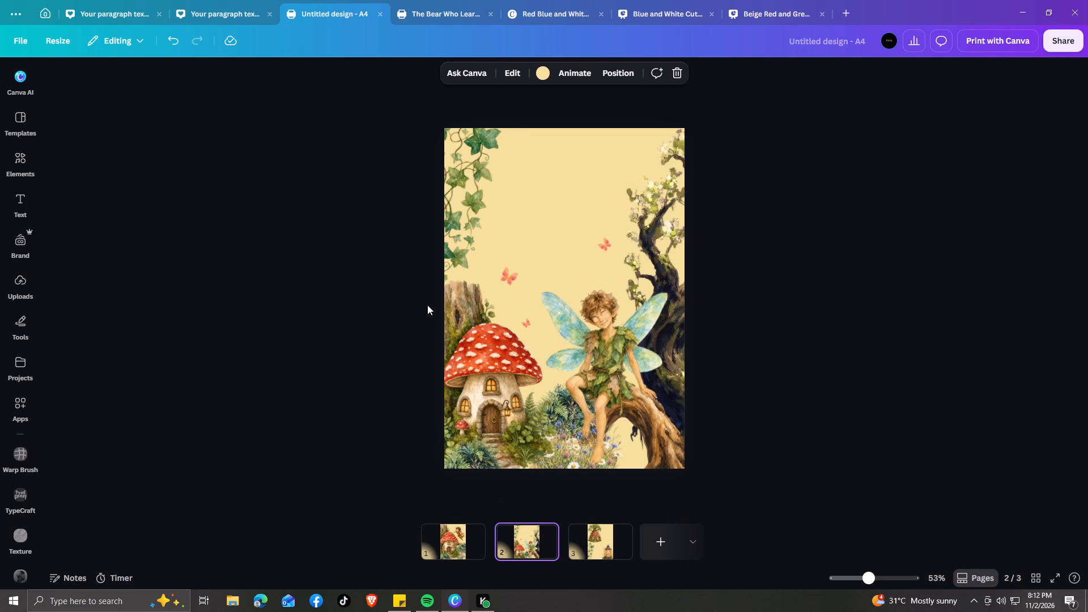
pyautogui.click(458, 158)
pyautogui.moveTo(461, 176); pyautogui.dragTo(717, 397)
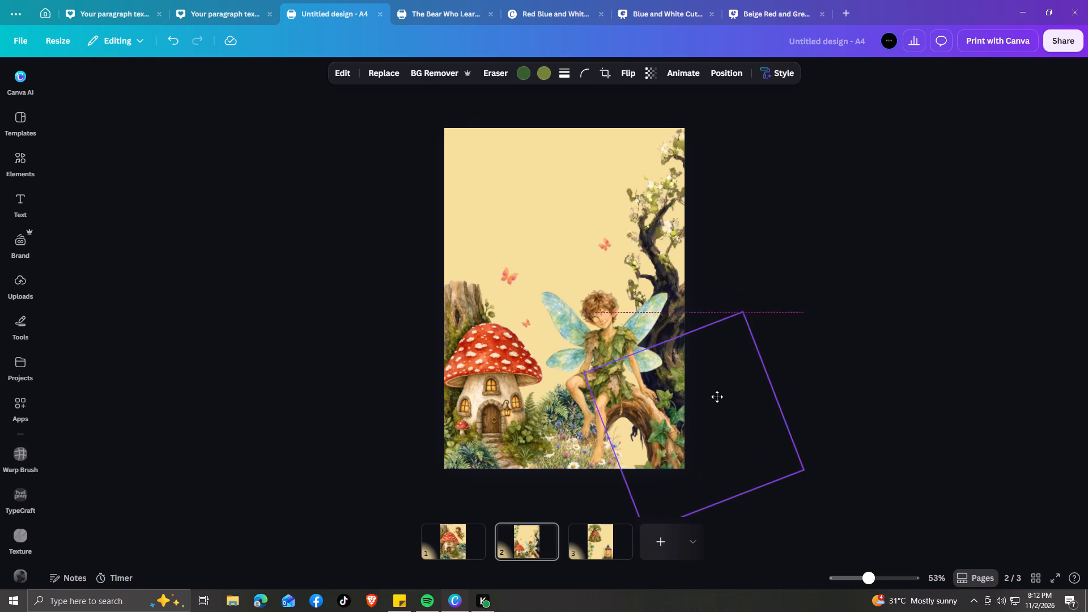
pyautogui.moveTo(717, 397); pyautogui.dragTo(713, 413)
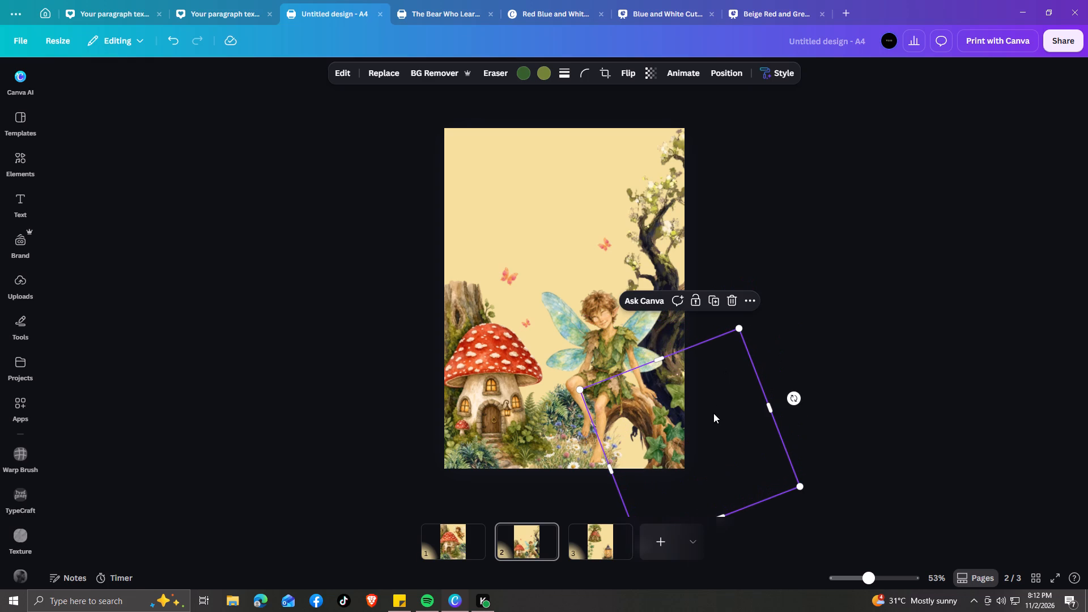
pyautogui.click(682, 440)
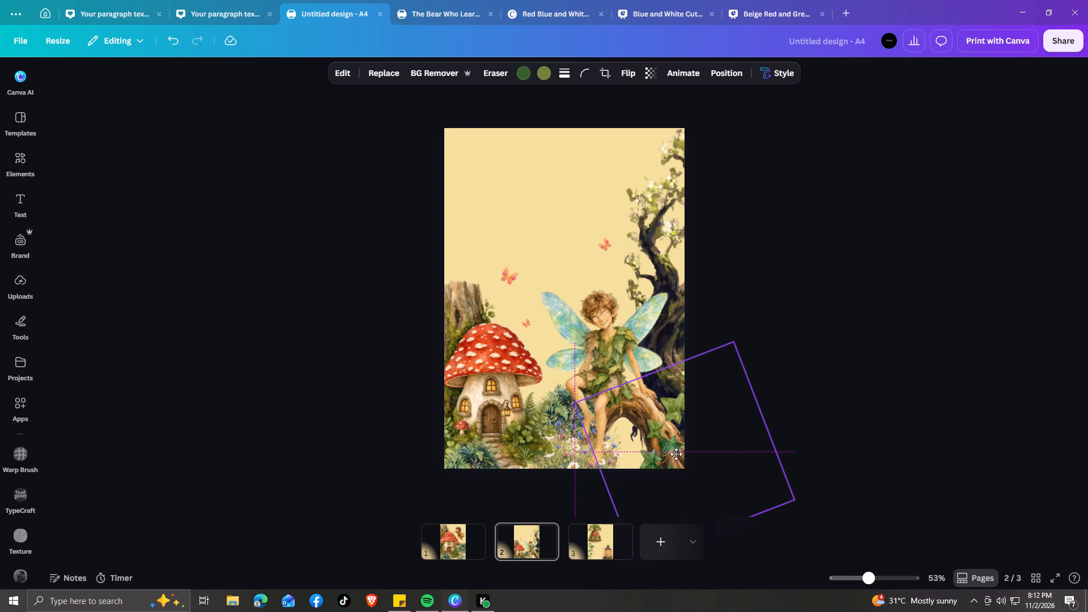
pyautogui.click(831, 346)
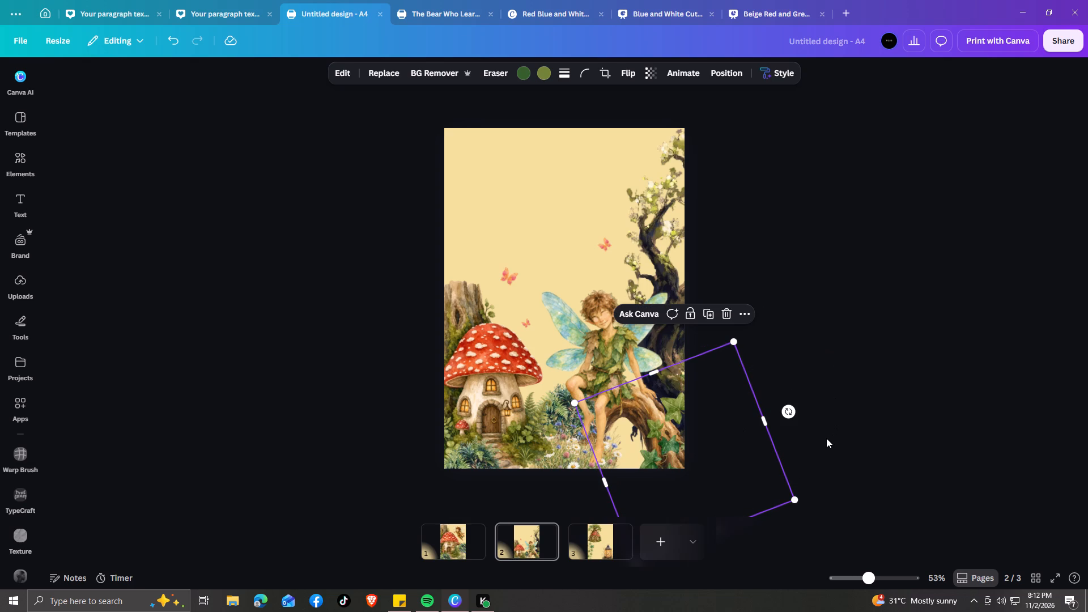
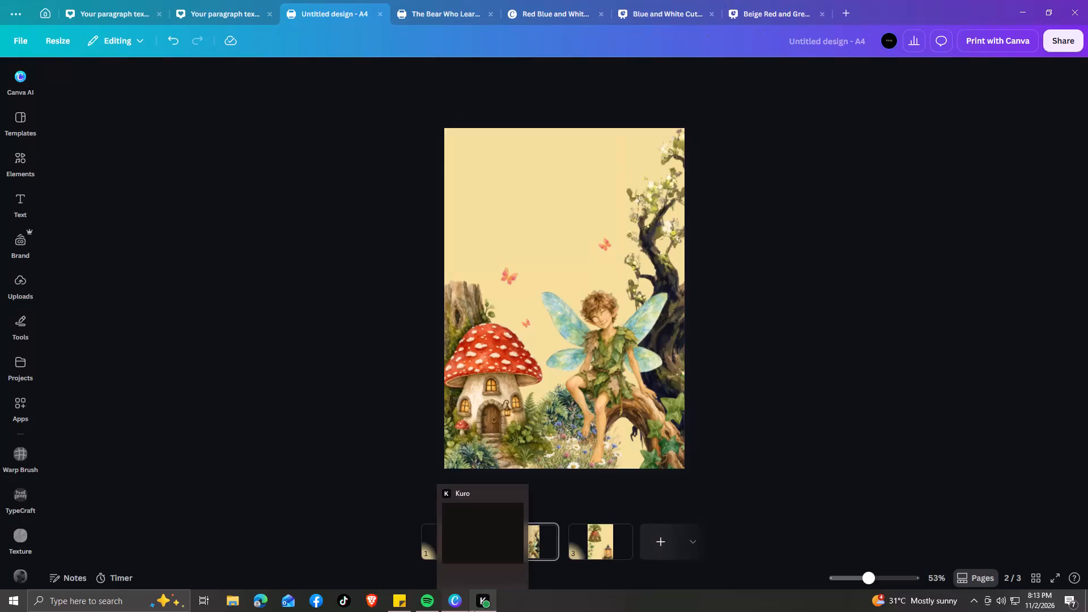
# Switch to Spotify, play the song Kalendaryo by nicole from the recent searches, and return to the Canva design.
pyautogui.click(424, 598)
pyautogui.click(915, 211)
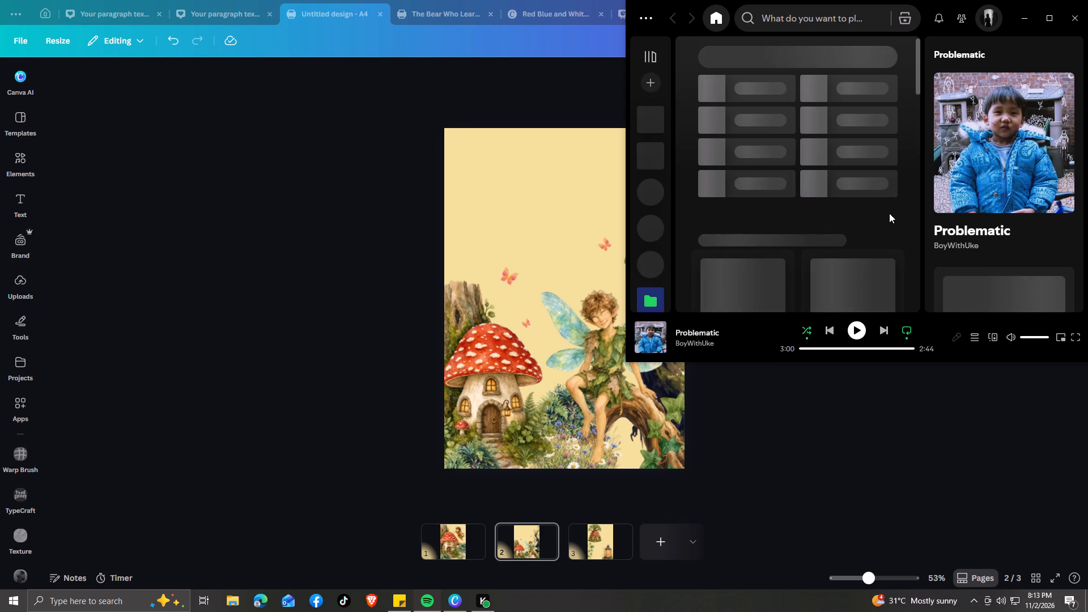
pyautogui.click(781, 20)
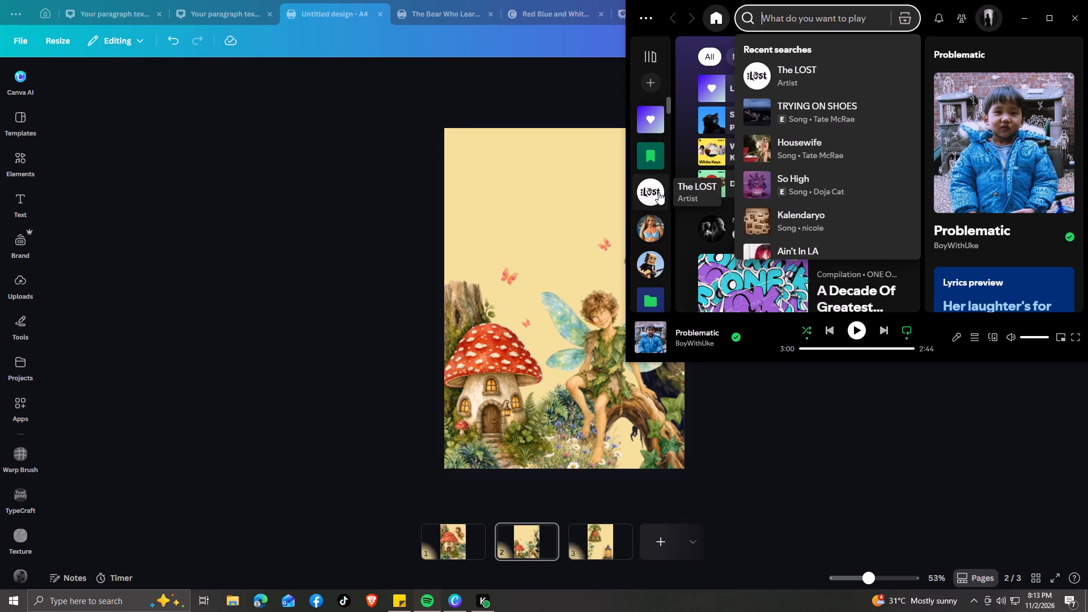
pyautogui.click(750, 223)
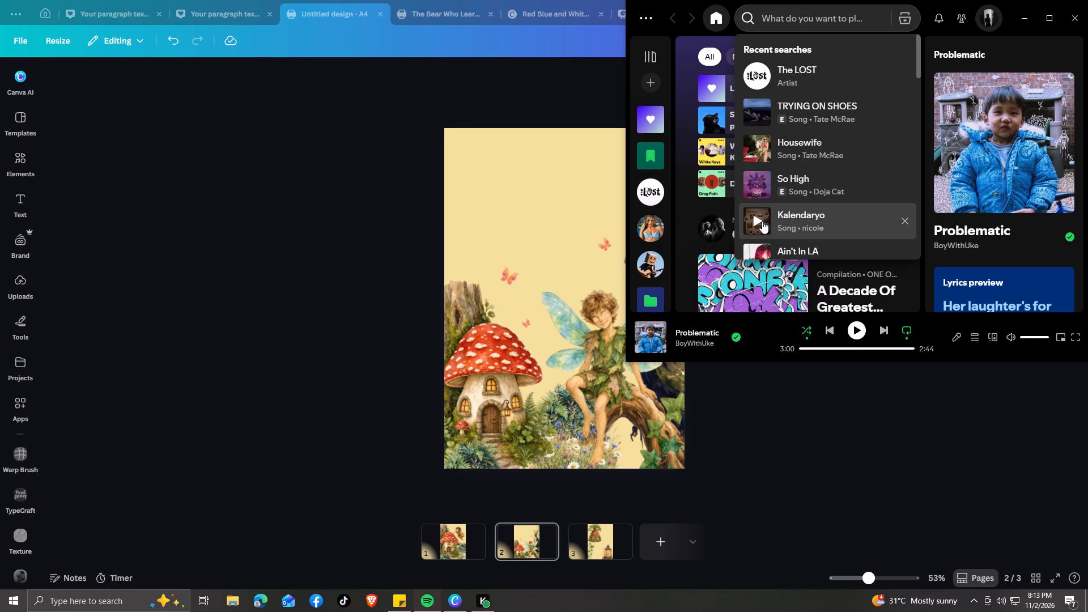
pyautogui.click(1030, 21)
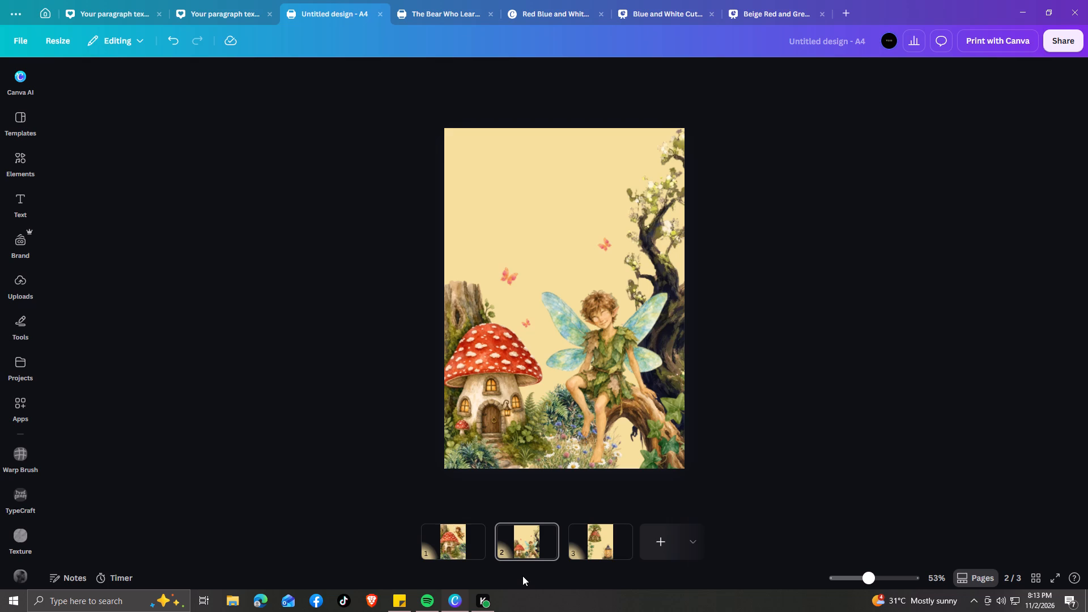
# Go from page 2 to page 3 of the fairy forest design, with the mushroom house, ivy and lantern.
pyautogui.click(521, 544)
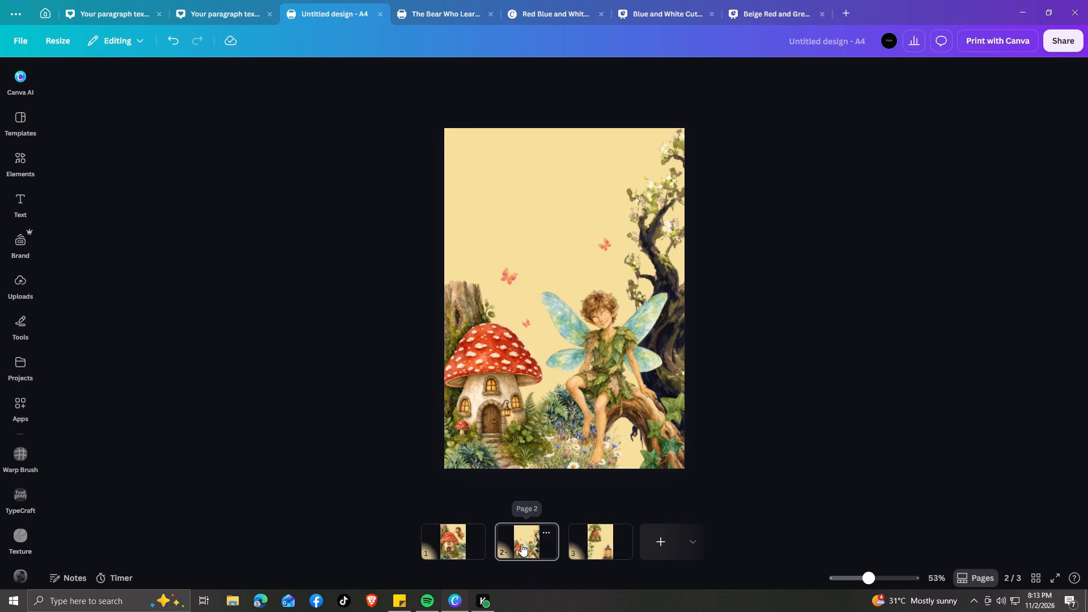
pyautogui.click(600, 547)
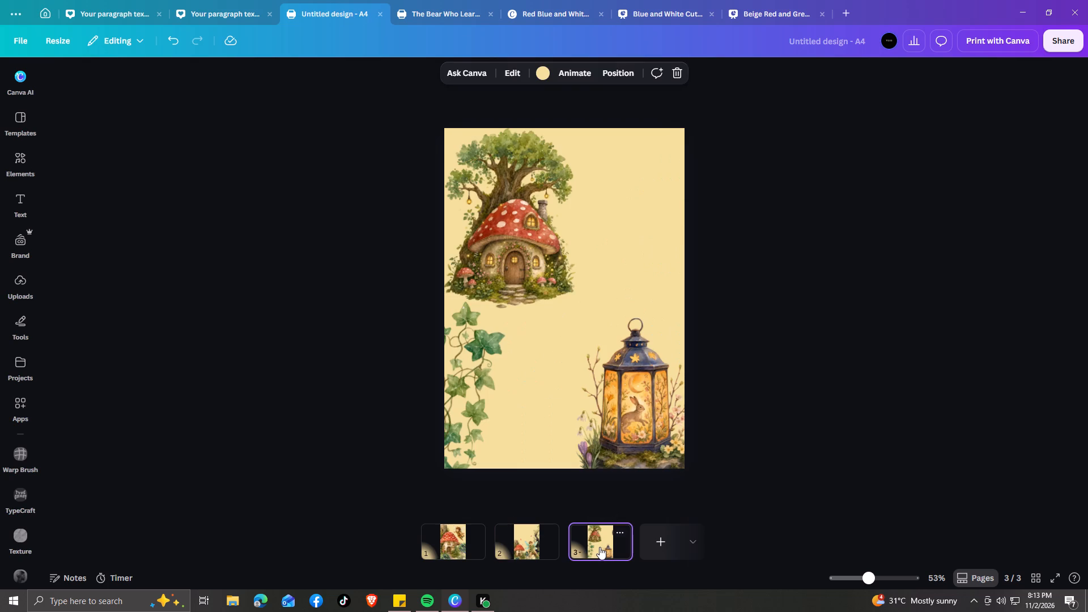
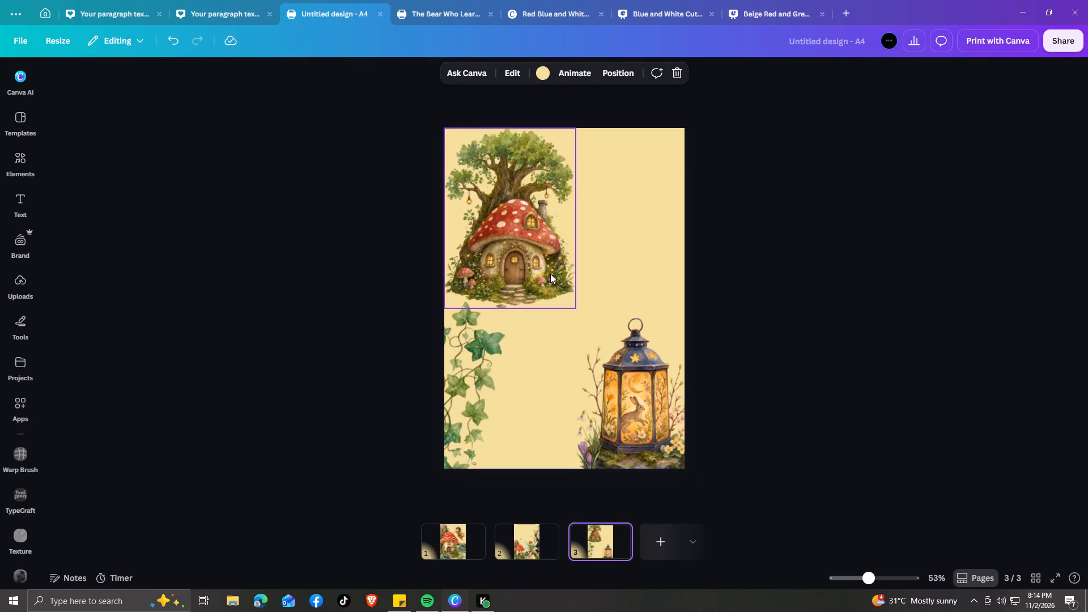
# Delete the ivy below the mushroom tree house on page 3.
pyautogui.click(475, 380)
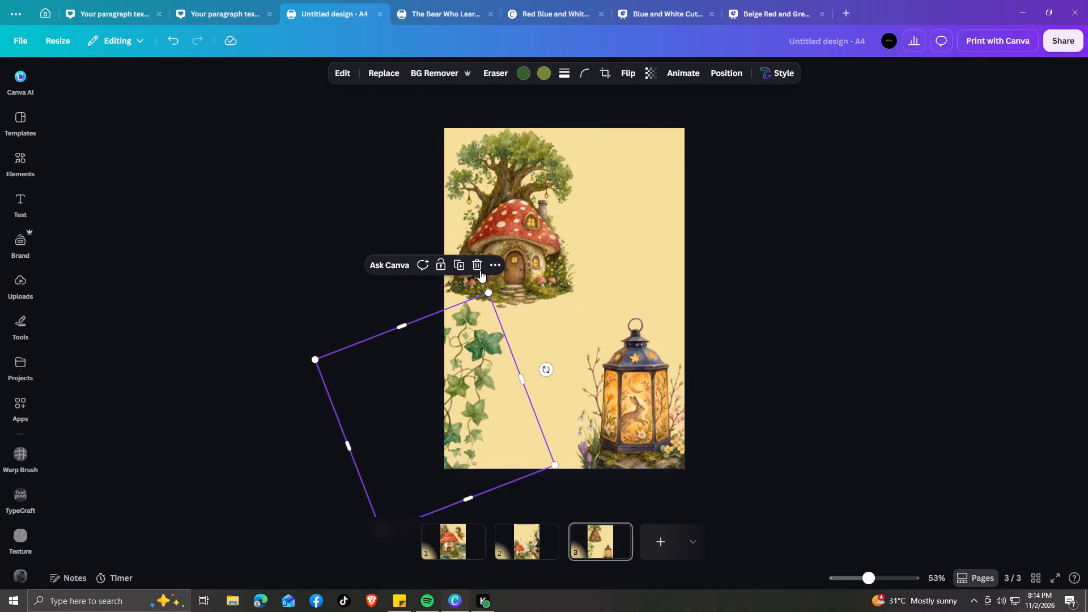
pyautogui.click(478, 264)
# Move the mushroom tree house down slightly and enlarge it to the full page width, about 21 by 28.8 cm.
pyautogui.moveTo(537, 250); pyautogui.dragTo(536, 271)
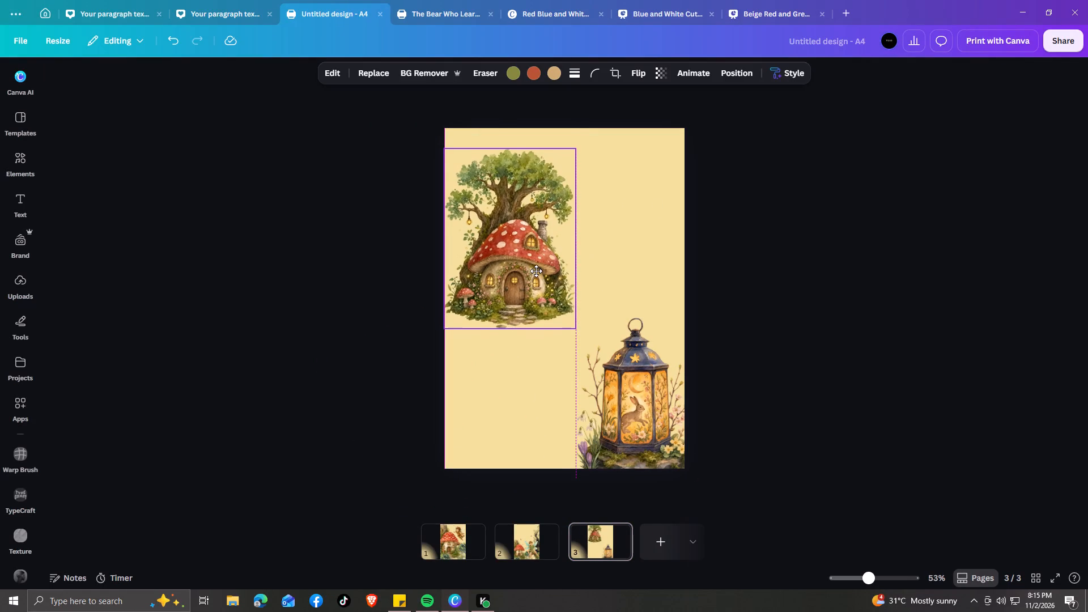
pyautogui.moveTo(536, 271); pyautogui.dragTo(536, 279)
pyautogui.moveTo(577, 341); pyautogui.dragTo(671, 444)
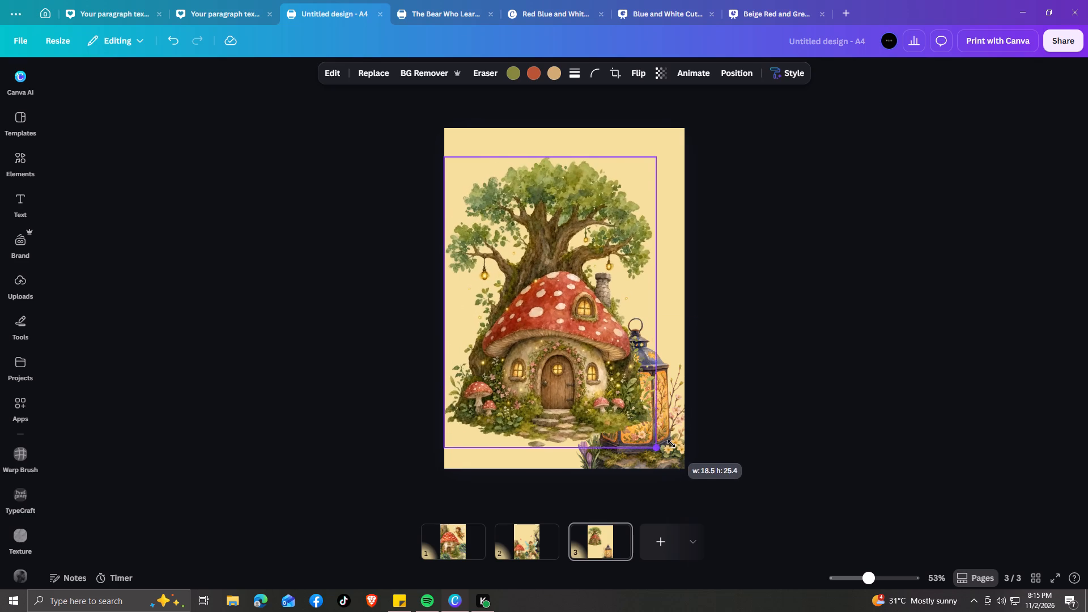
pyautogui.moveTo(671, 444); pyautogui.dragTo(715, 471)
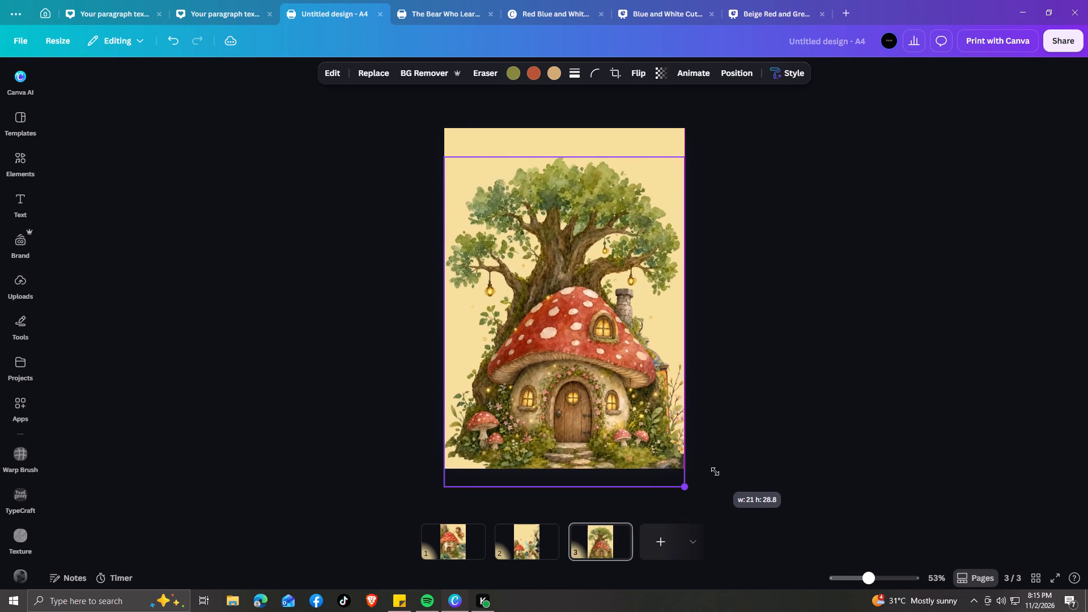
pyautogui.moveTo(715, 471); pyautogui.dragTo(711, 473)
# Reposition the enlarged mushroom tree house lower and slightly left, so its base runs off the page's bottom edge.
pyautogui.moveTo(593, 373); pyautogui.dragTo(594, 421)
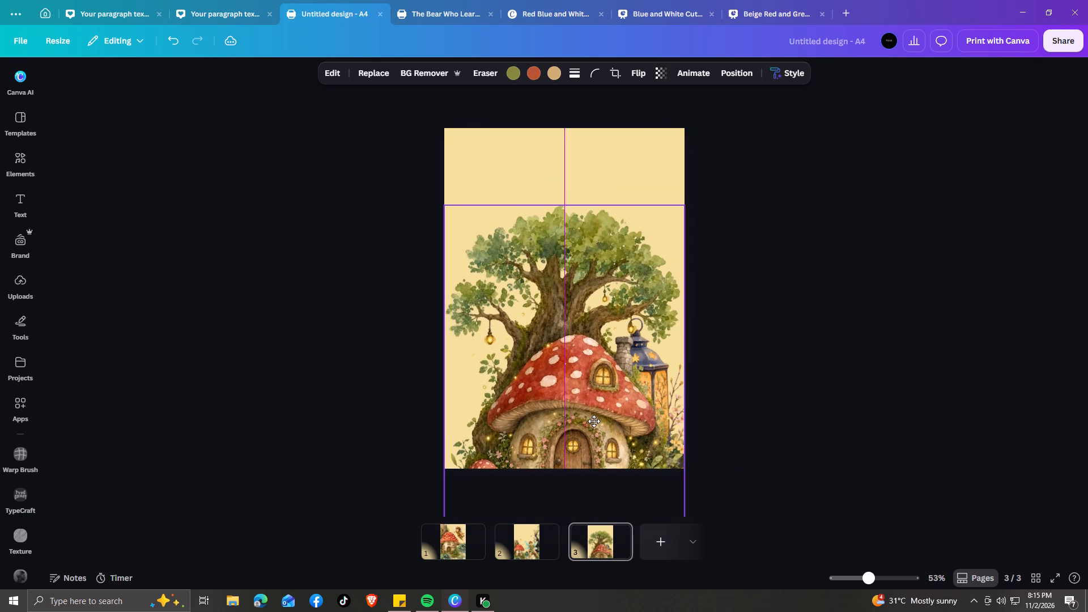
pyautogui.moveTo(594, 421); pyautogui.dragTo(585, 369)
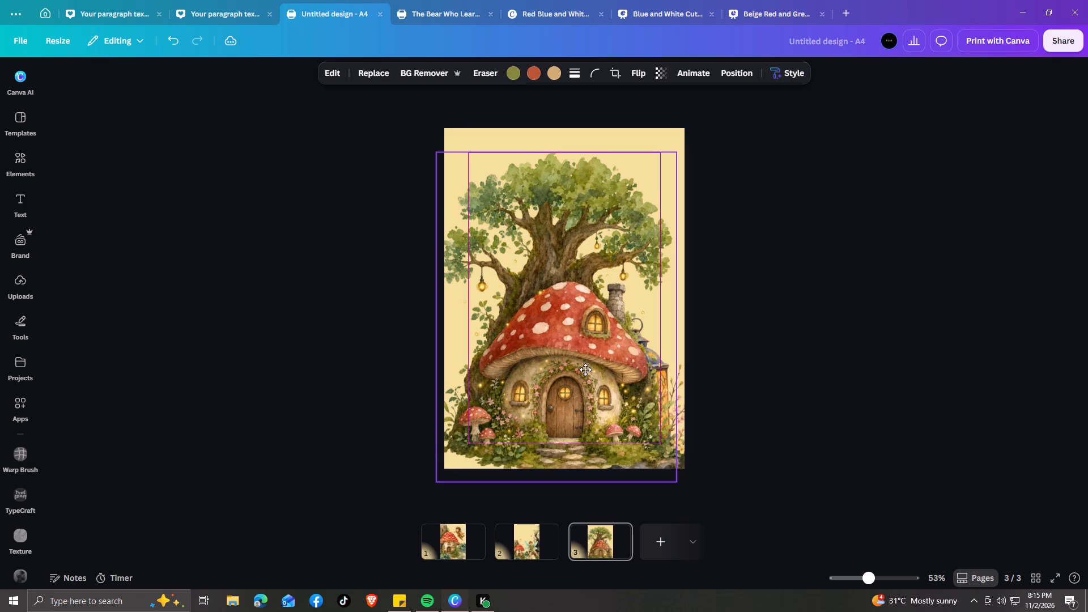
pyautogui.moveTo(585, 369); pyautogui.dragTo(582, 392)
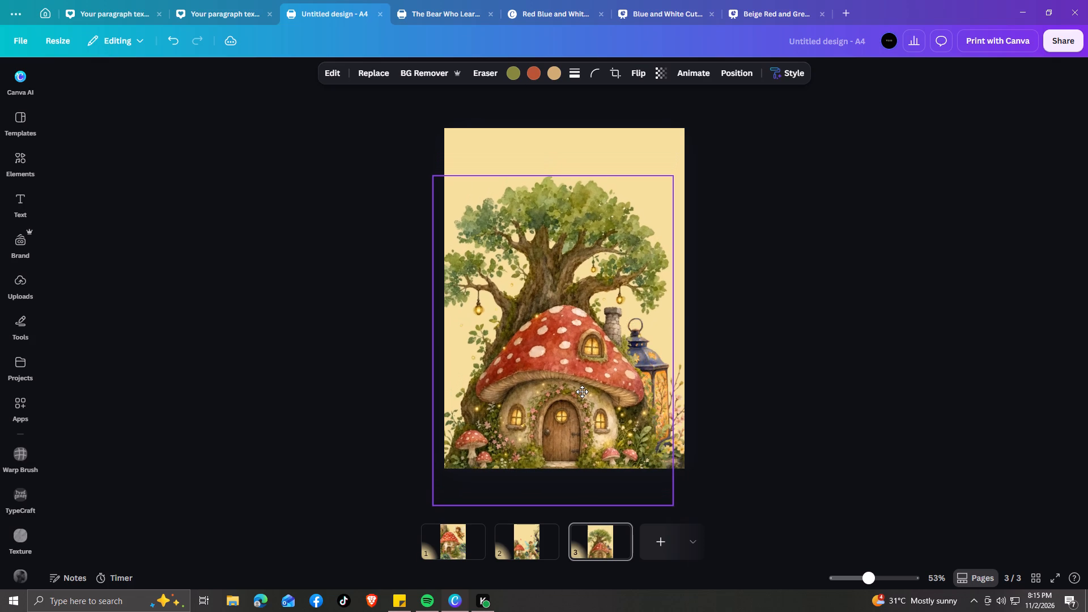
pyautogui.moveTo(582, 392); pyautogui.dragTo(564, 390)
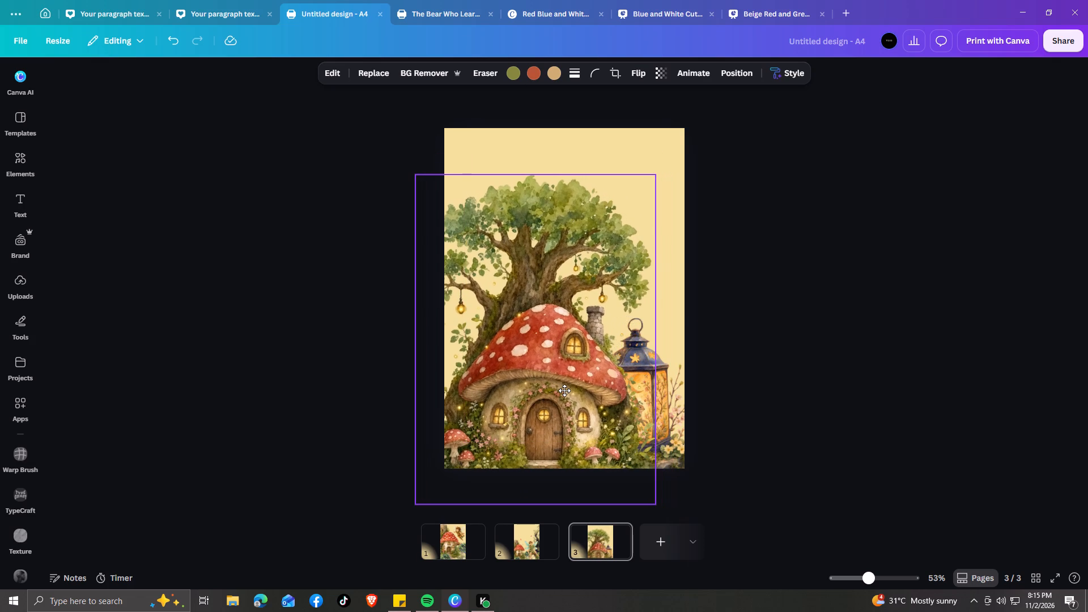
pyautogui.moveTo(564, 390); pyautogui.dragTo(567, 390)
# Shrink the mushroom tree house from its top-left corner to within the page width and nudge it into place at the bottom.
pyautogui.moveTo(419, 175); pyautogui.dragTo(420, 178)
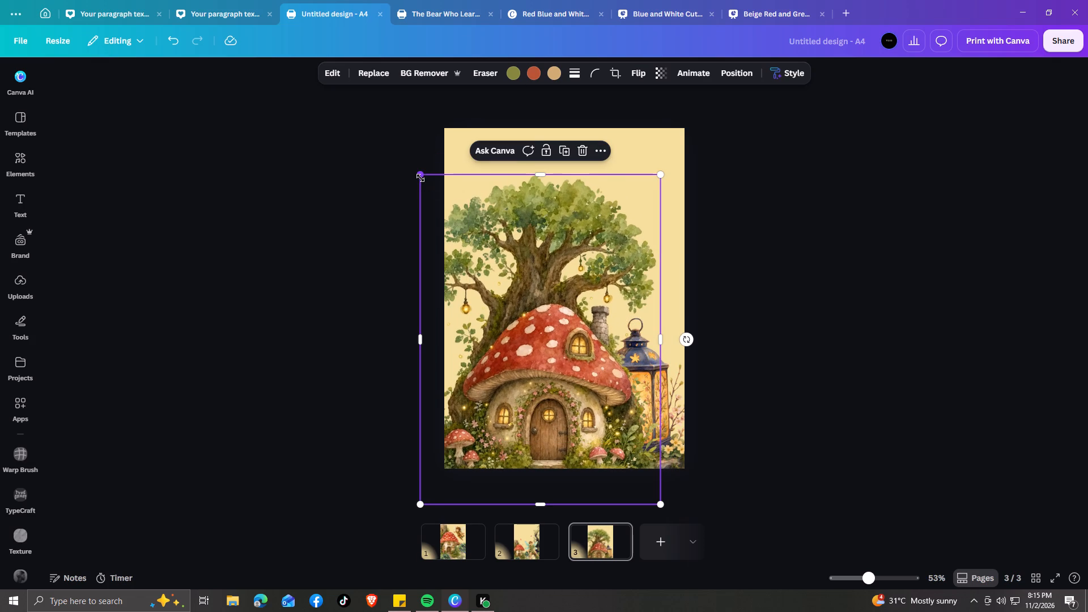
pyautogui.moveTo(420, 178); pyautogui.dragTo(441, 214)
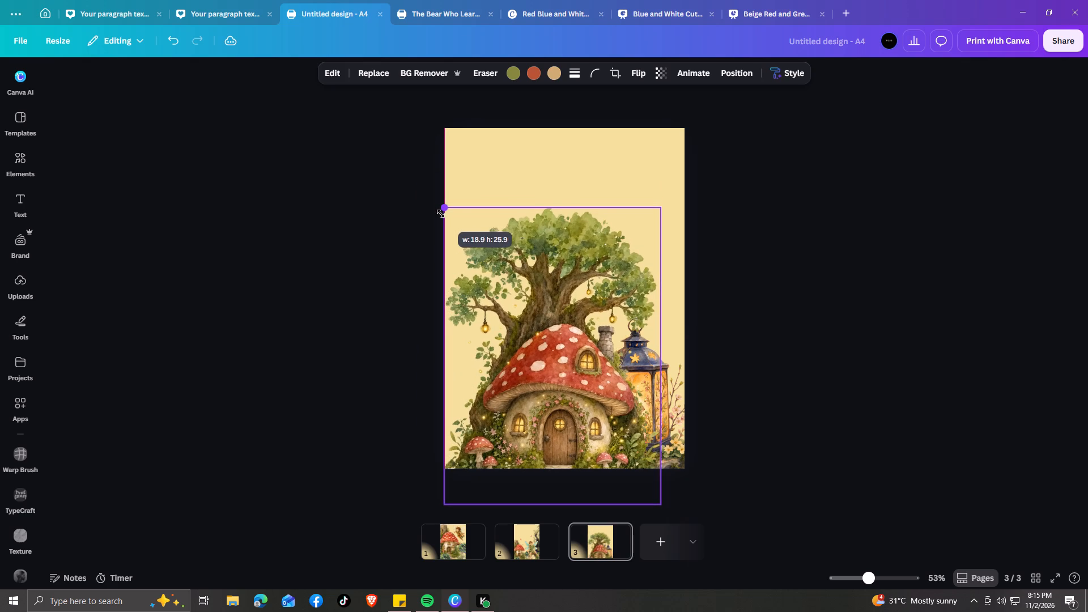
pyautogui.moveTo(441, 214); pyautogui.dragTo(451, 227)
pyautogui.click(556, 313)
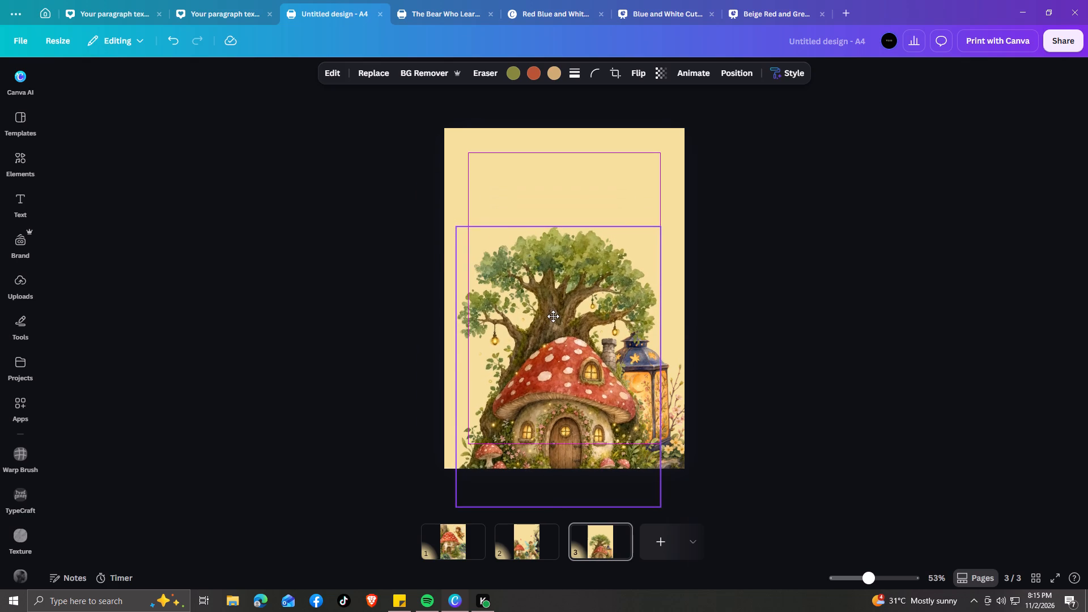
pyautogui.click(551, 311)
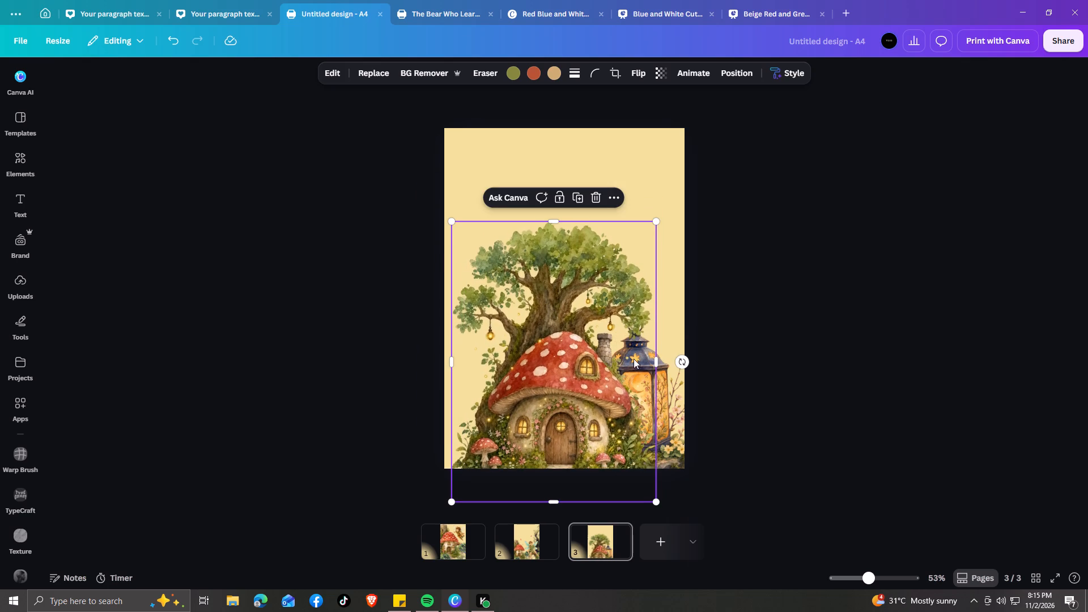
# Delete the rabbit lantern behind the mushroom tree house.
pyautogui.click(664, 360)
pyautogui.press('BackSpace')
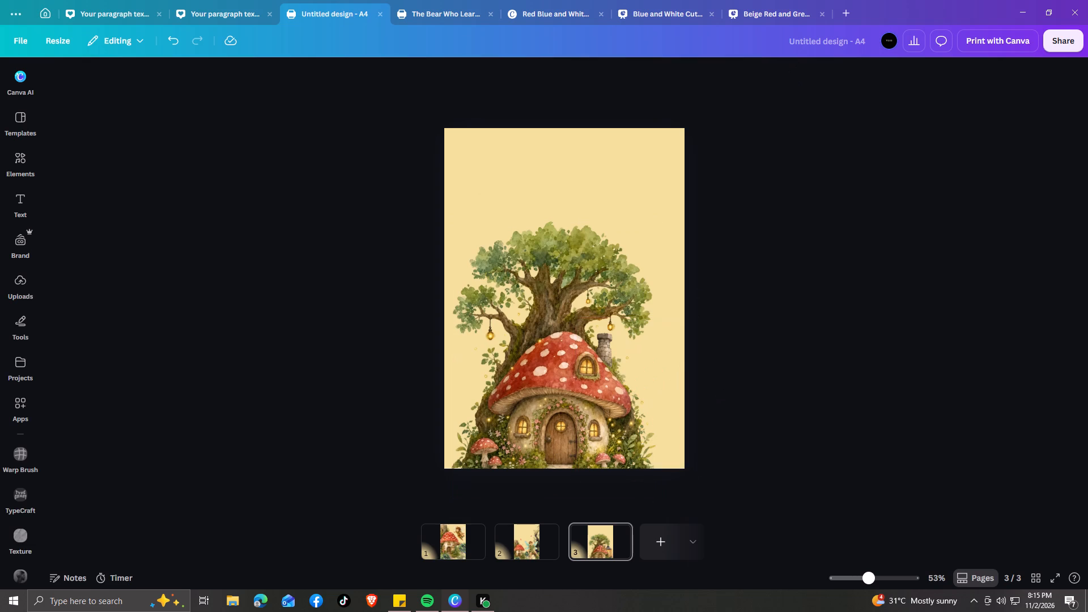
# Nudge the mushroom tree house slightly right and up, and reduce it a little from its top-left corner.
pyautogui.moveTo(550, 382); pyautogui.dragTo(553, 388)
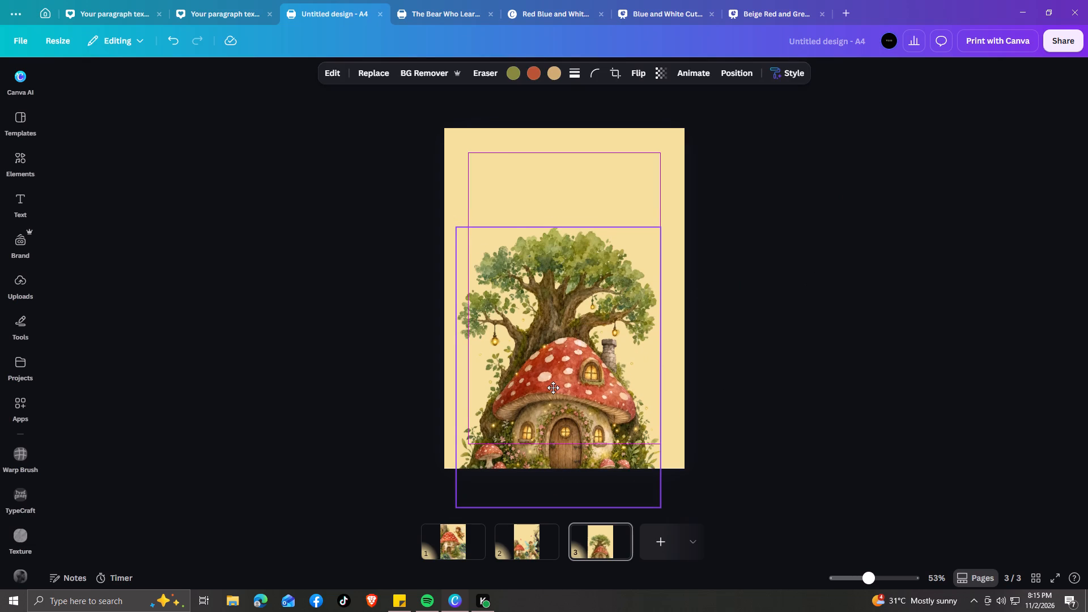
pyautogui.moveTo(553, 388); pyautogui.dragTo(557, 380)
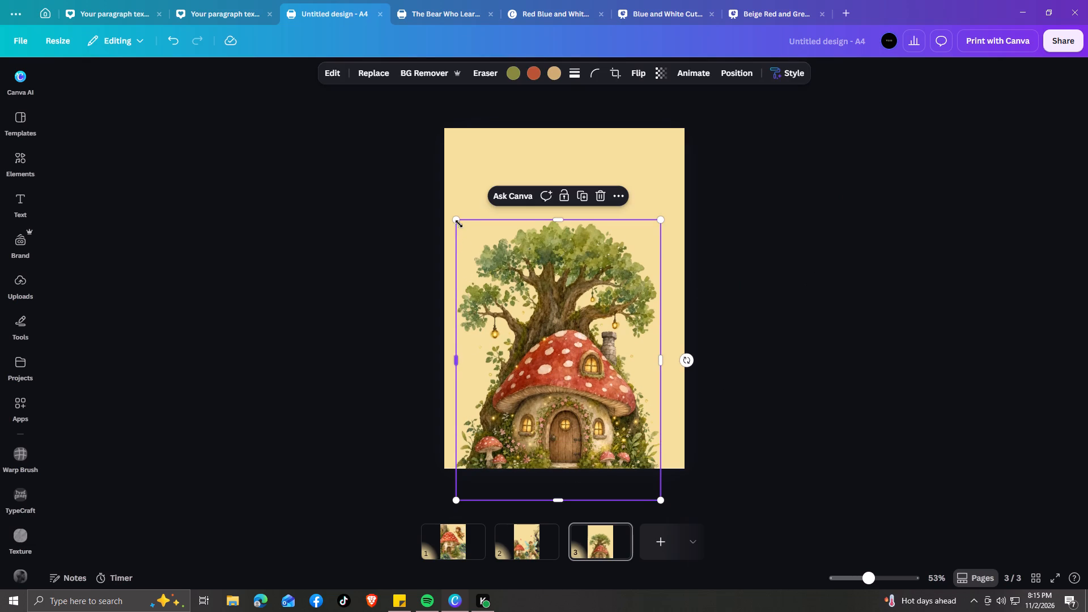
pyautogui.moveTo(459, 220); pyautogui.dragTo(464, 228)
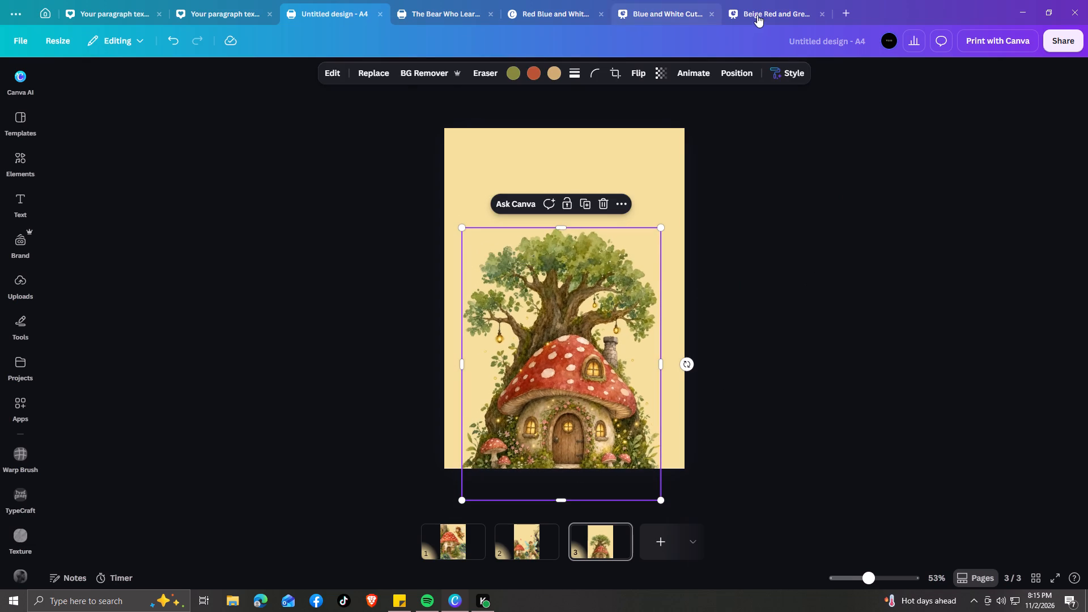
# Check fairy forest presentation pages 7 to 9, and copy the flying swallow from page 8 of the Bedtime Story presentation onto page 3 of the A4 design.
pyautogui.click(757, 15)
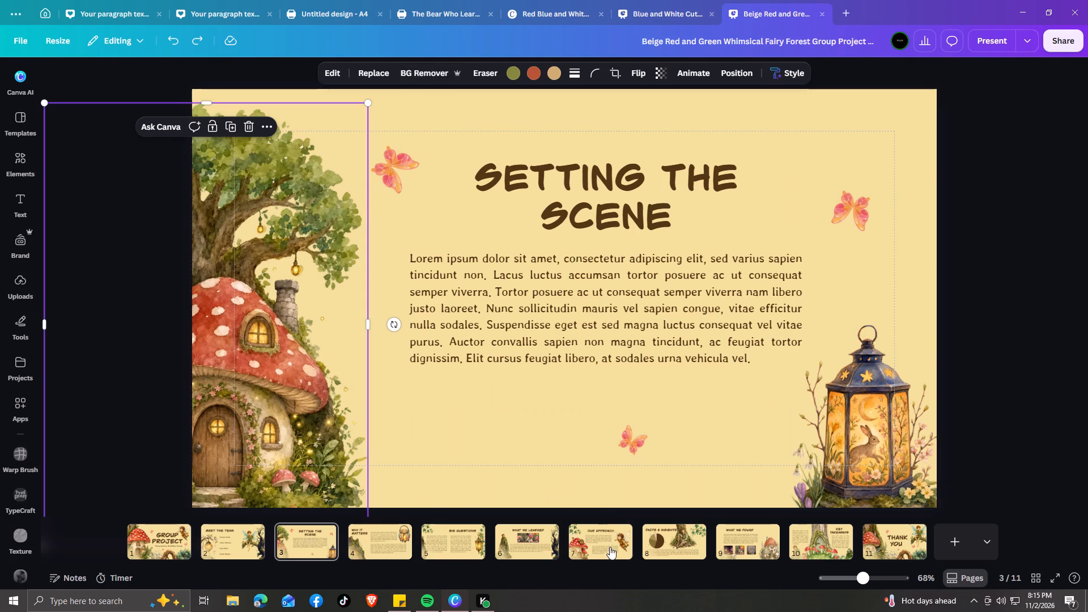
pyautogui.click(610, 548)
pyautogui.click(668, 539)
pyautogui.click(743, 536)
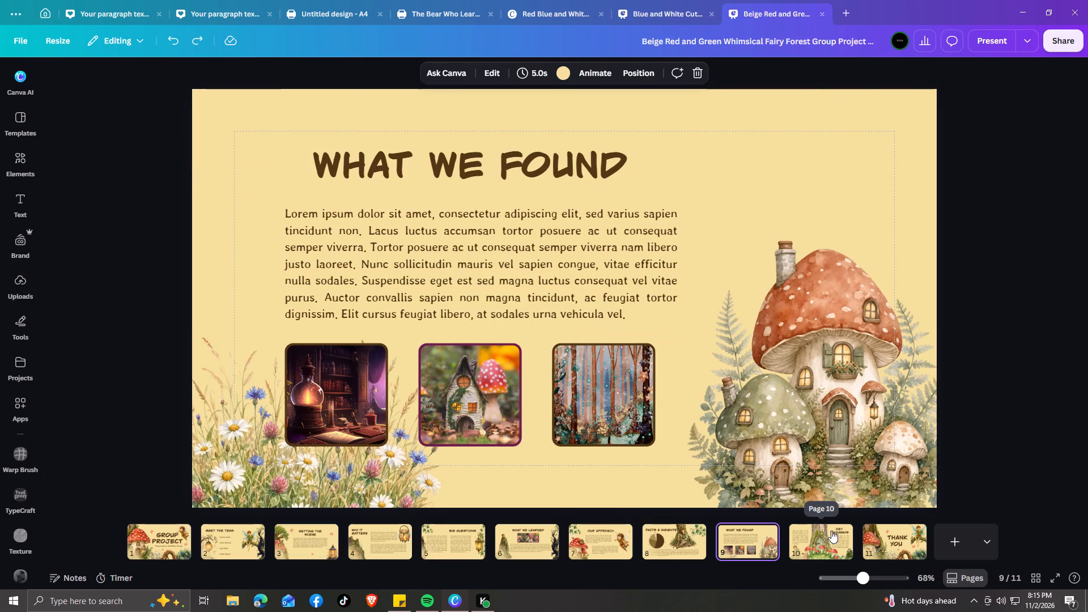
pyautogui.click(622, 6)
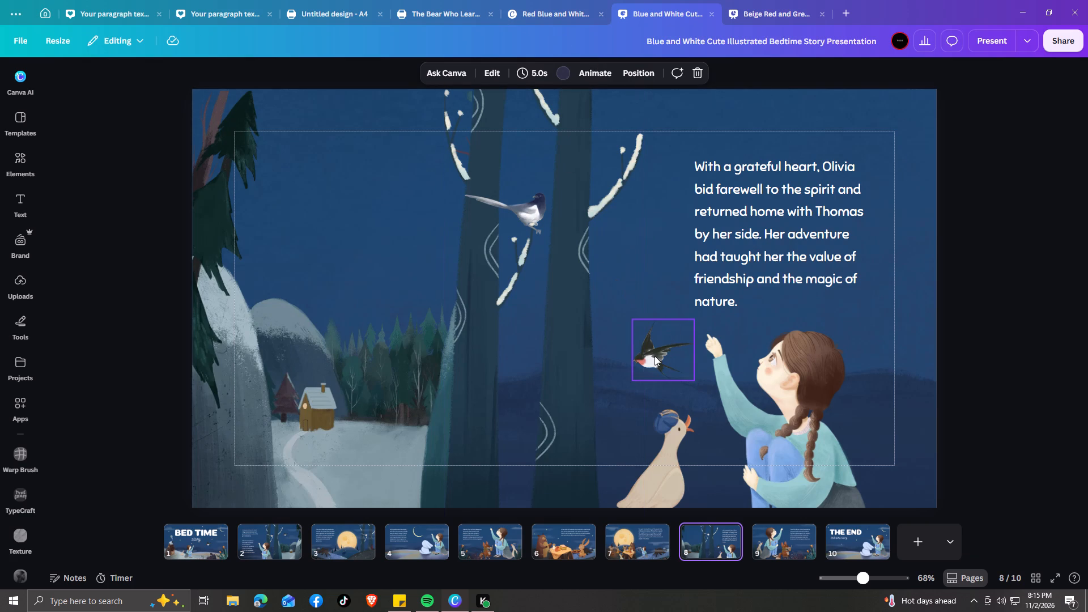
pyautogui.click(654, 356)
pyautogui.hotkey('ctrl', 'c')
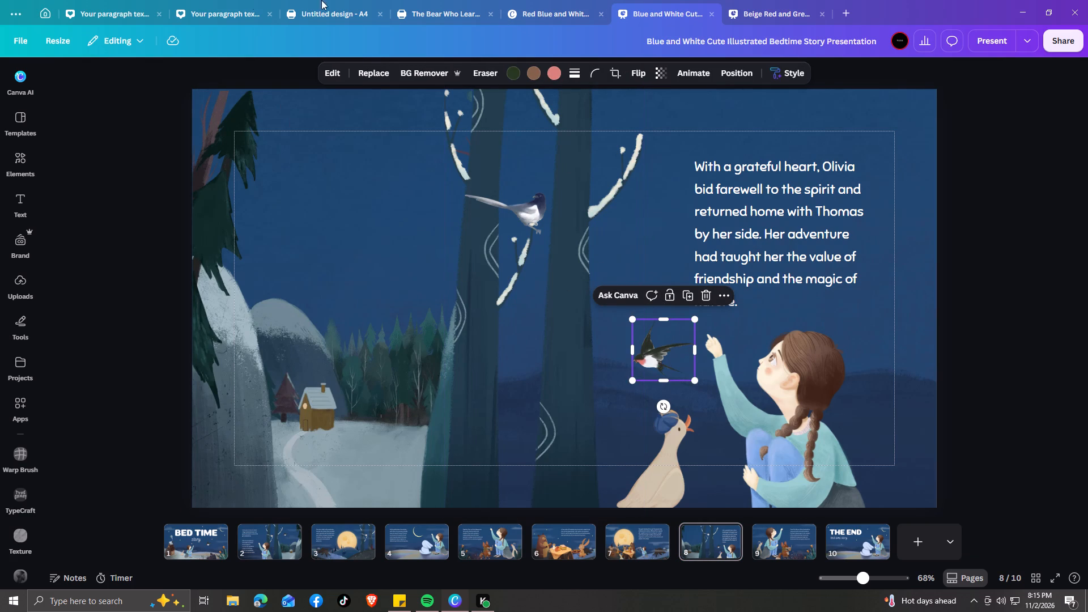
pyautogui.click(337, 15)
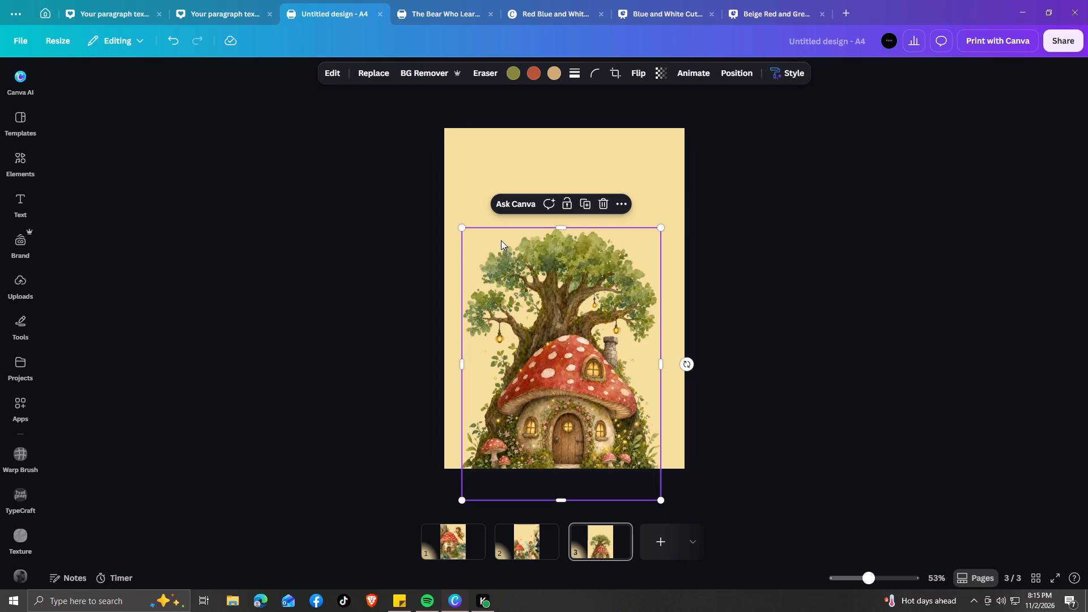
pyautogui.hotkey('ctrl', 'v')
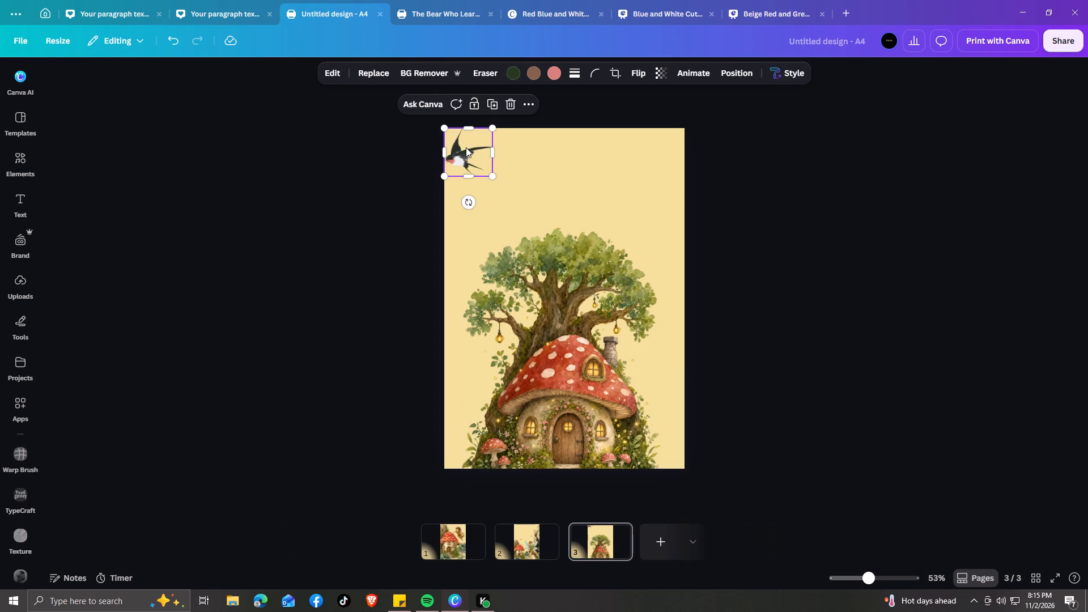
# Shrink the swallow to about 2.7 by 2.7 cm and place it centred above the treetop.
pyautogui.moveTo(445, 127); pyautogui.dragTo(462, 144)
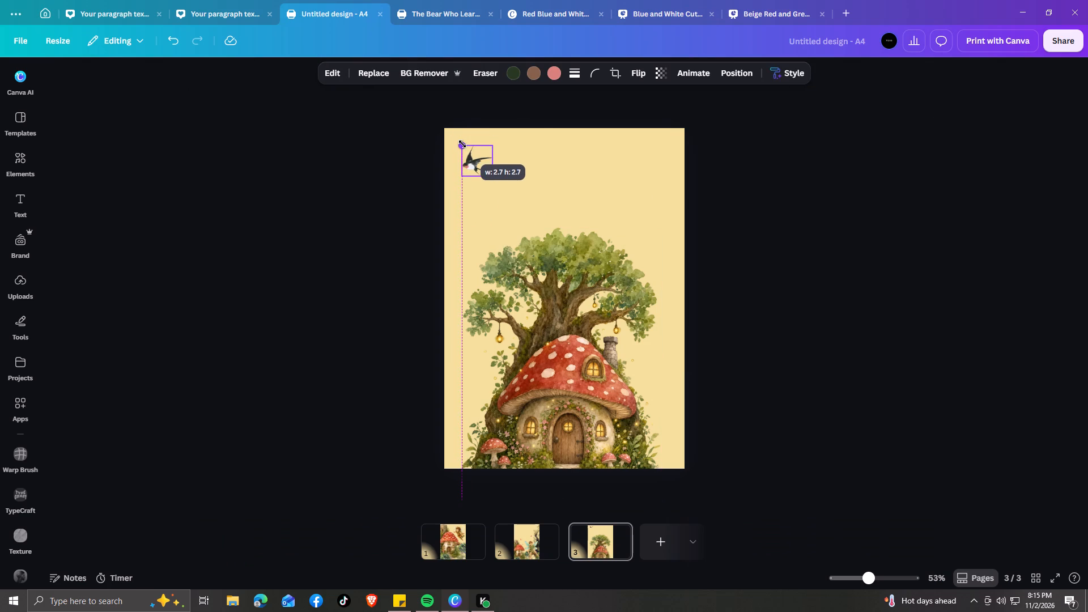
pyautogui.moveTo(869, 579); pyautogui.dragTo(885, 577)
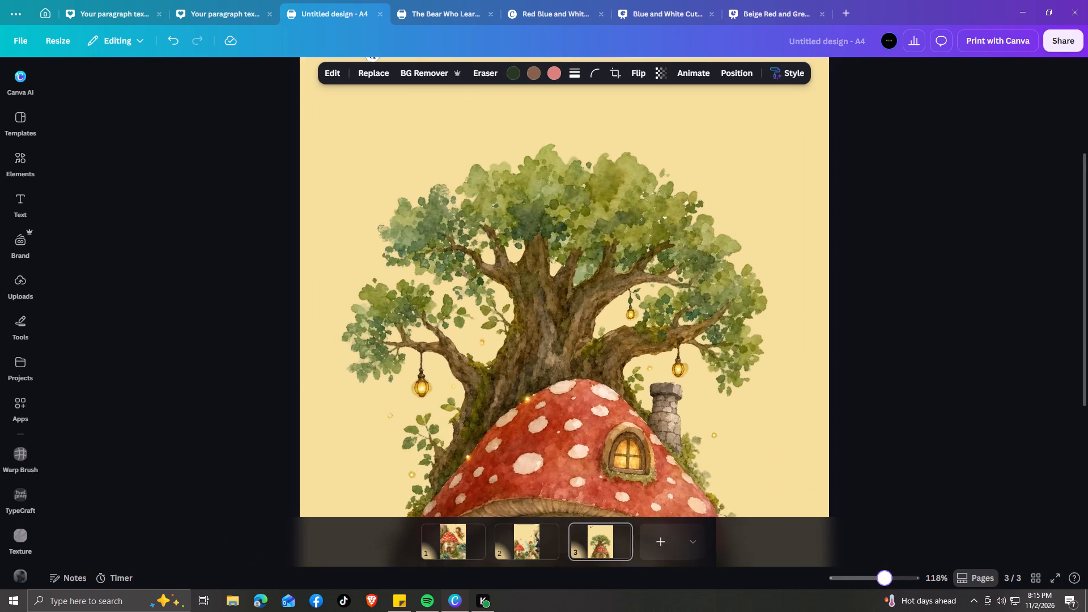
pyautogui.scroll(3, 444, 227)
pyautogui.moveTo(376, 165); pyautogui.dragTo(546, 236)
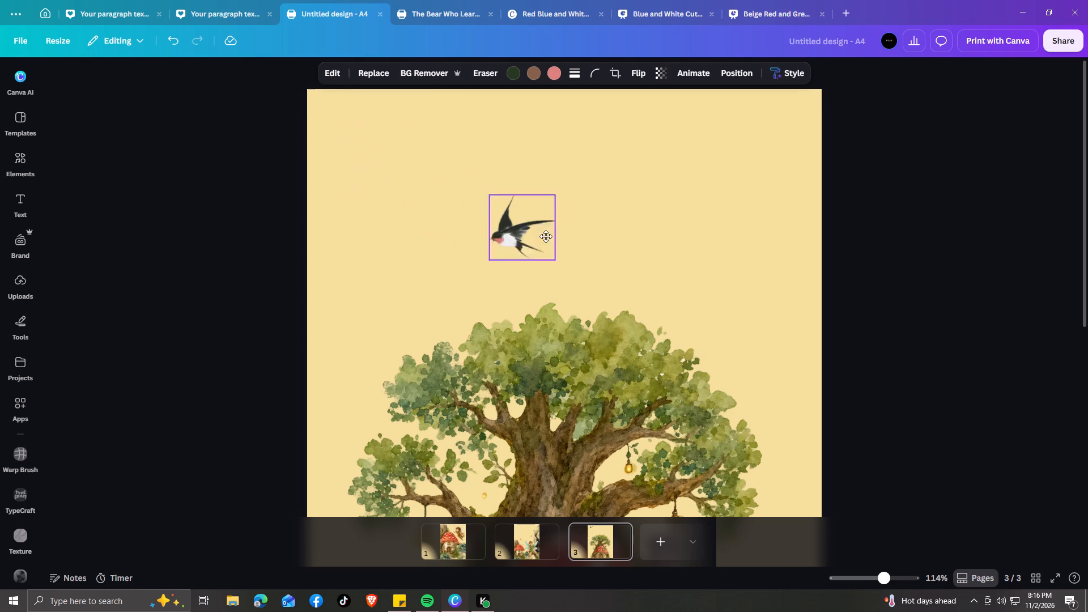
pyautogui.moveTo(546, 236); pyautogui.dragTo(562, 235)
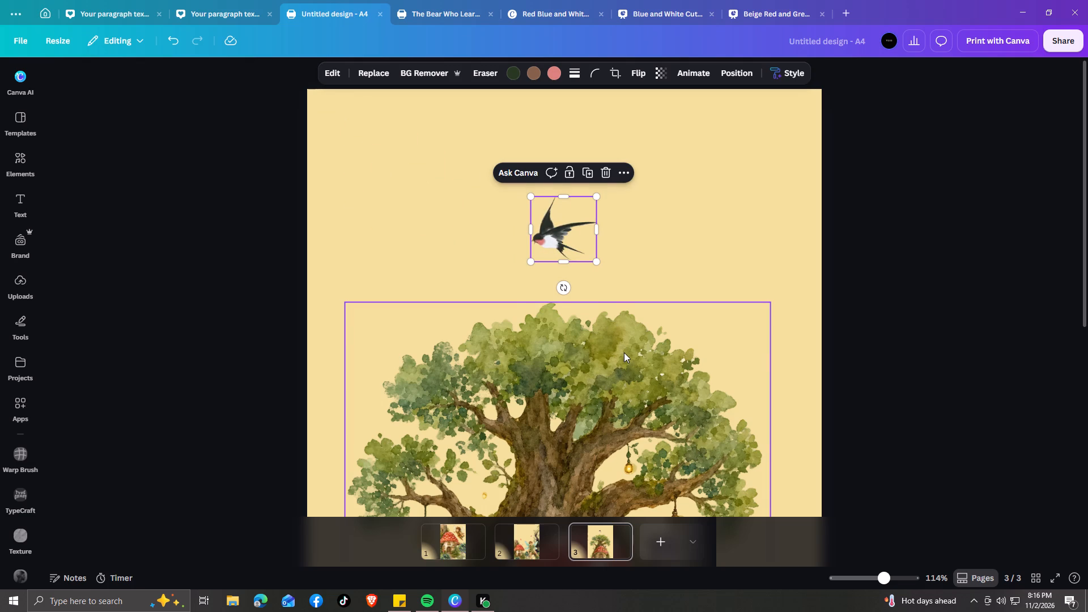
# Copy the visual style of the mushroom tree house and apply it to the swallow.
pyautogui.scroll(-1, 624, 352)
pyautogui.click(624, 350)
pyautogui.click(788, 76)
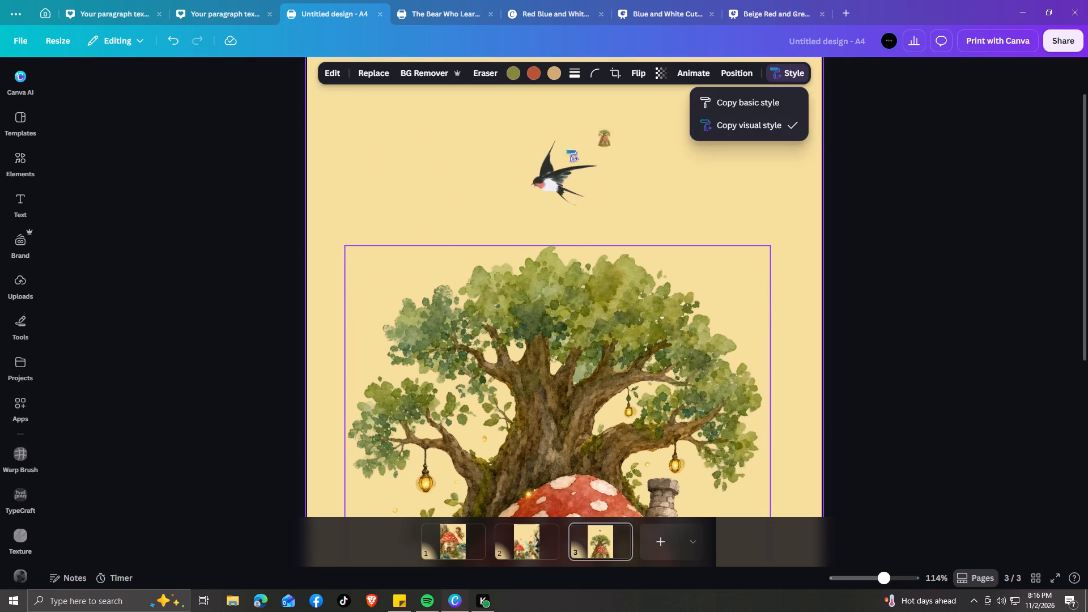
pyautogui.click(550, 175)
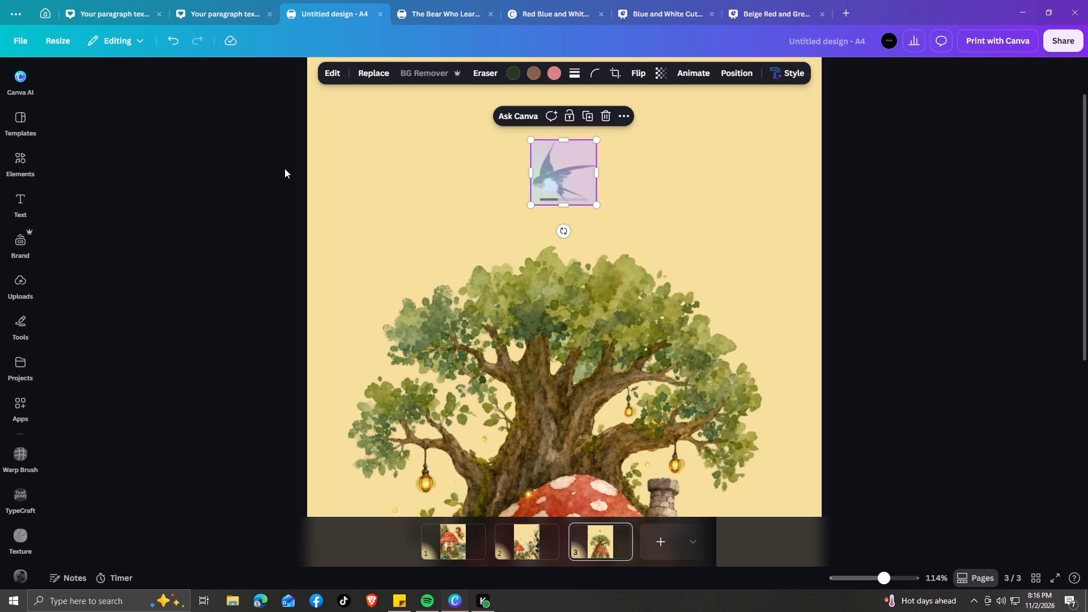
# Shrink the restyled swallow to a small bird and place it beside the upper right of the tree's canopy.
pyautogui.moveTo(889, 576); pyautogui.dragTo(882, 576)
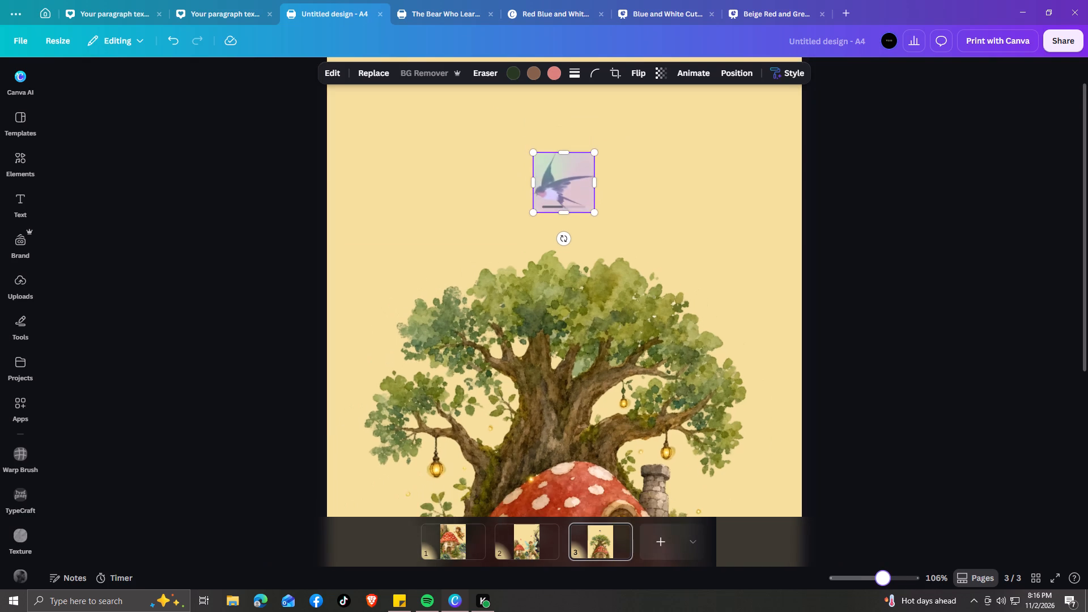
pyautogui.moveTo(882, 576); pyautogui.dragTo(878, 576)
pyautogui.moveTo(880, 578); pyautogui.dragTo(878, 578)
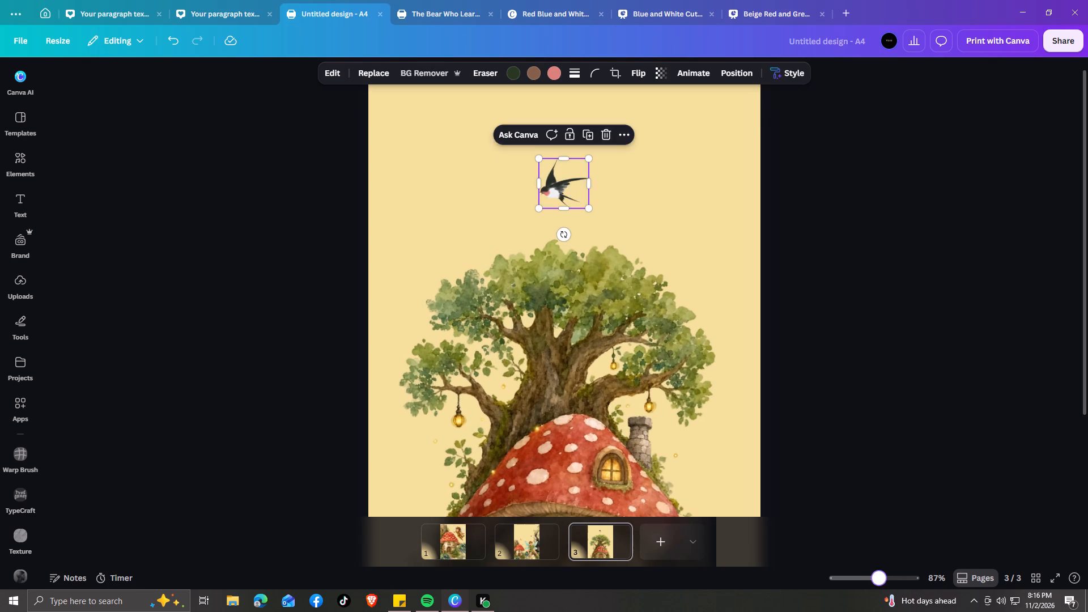
pyautogui.moveTo(878, 578); pyautogui.dragTo(886, 578)
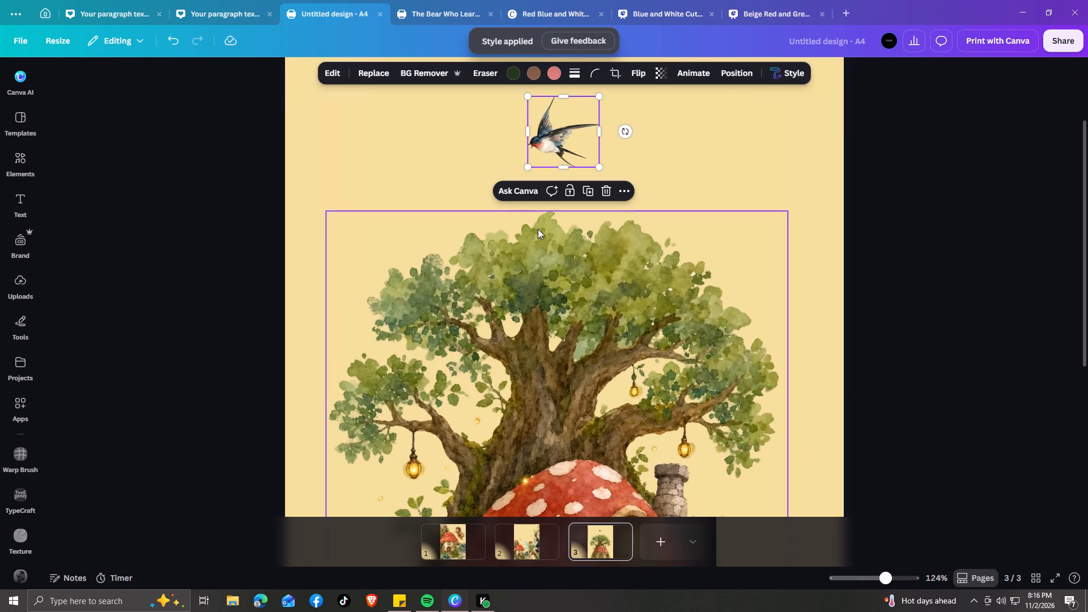
pyautogui.moveTo(527, 97); pyautogui.dragTo(569, 143)
pyautogui.moveTo(581, 153); pyautogui.dragTo(763, 261)
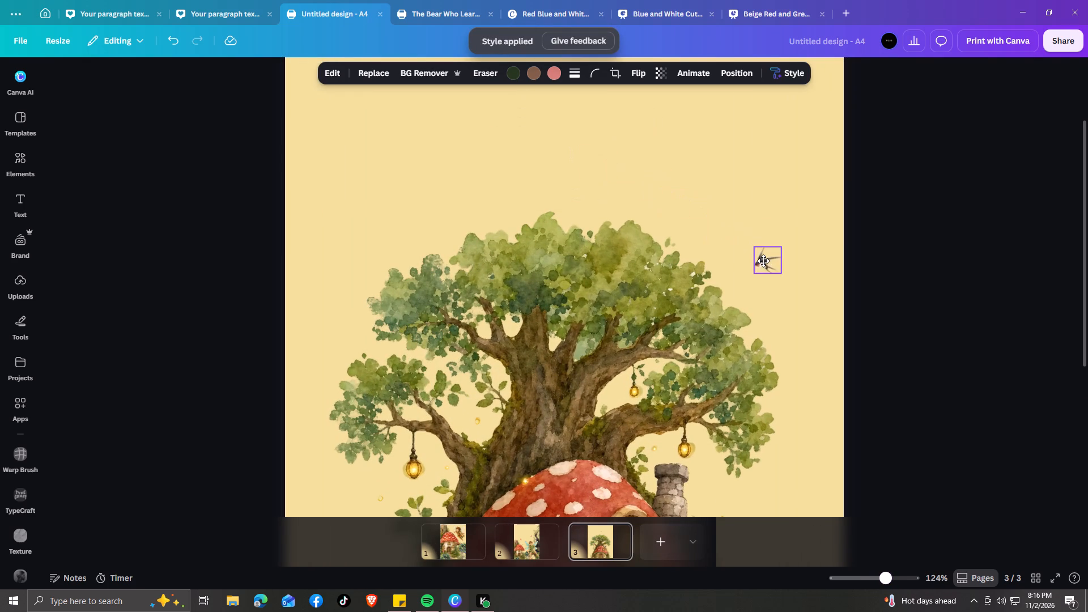
pyautogui.moveTo(763, 261); pyautogui.dragTo(785, 243)
pyautogui.scroll(-1, 843, 300)
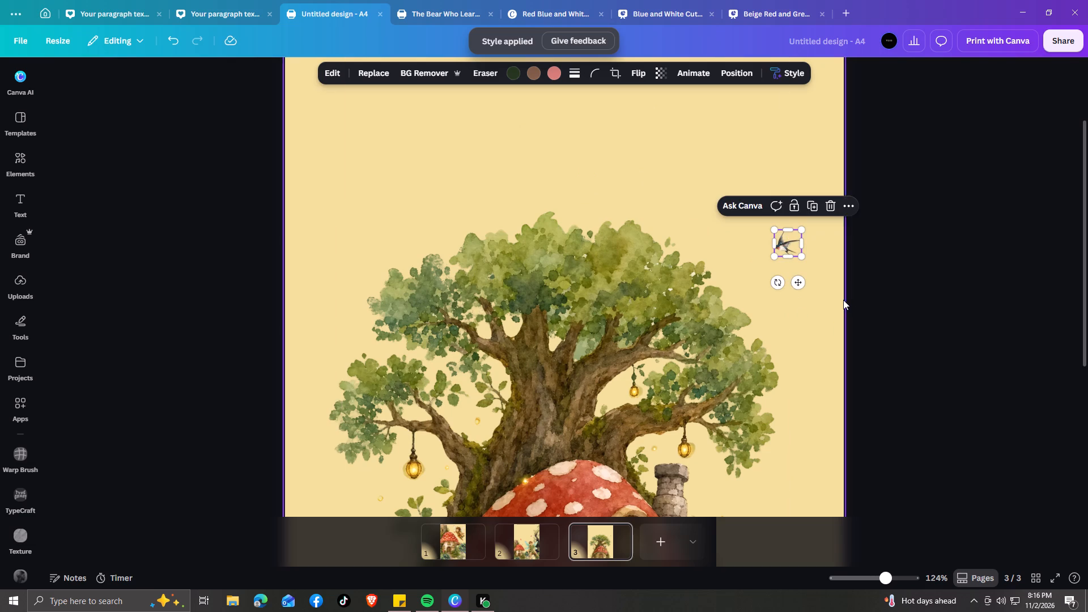
pyautogui.scroll(-1, 843, 300)
pyautogui.scroll(1, 841, 298)
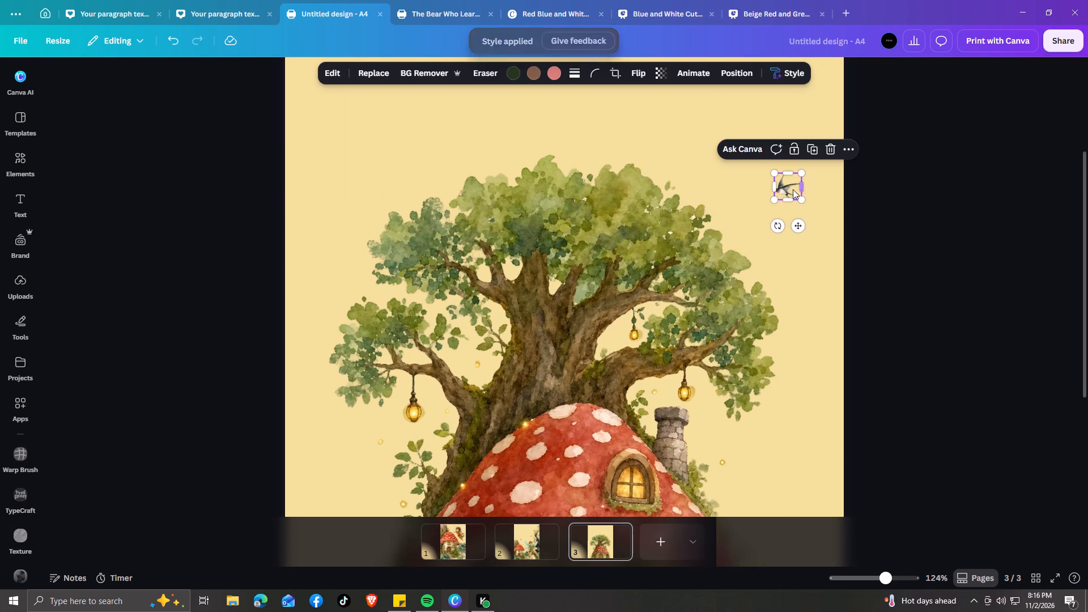
pyautogui.moveTo(787, 184); pyautogui.dragTo(790, 214)
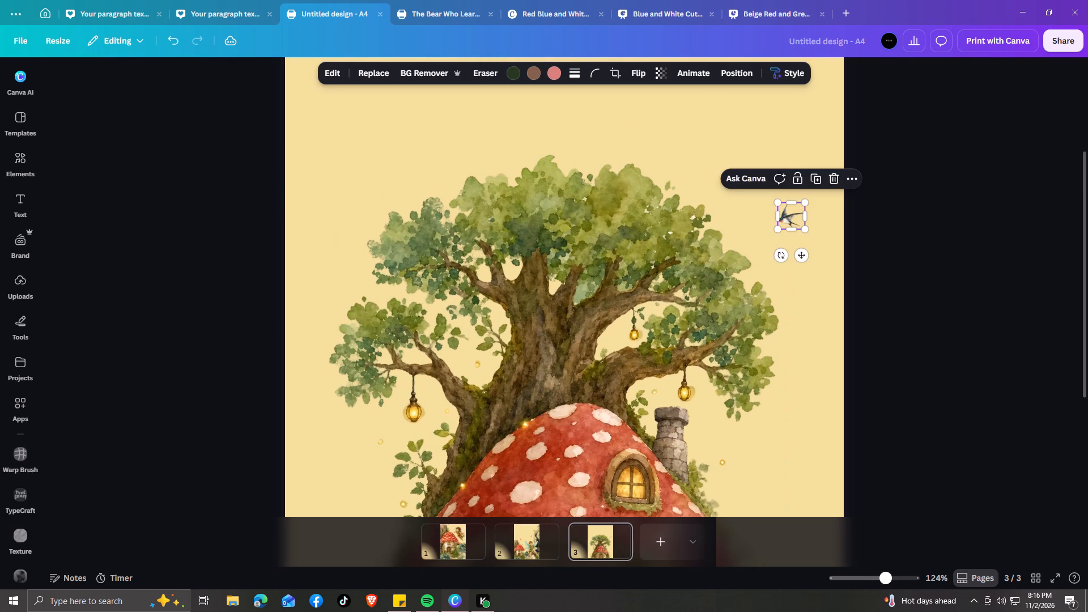
# Shift the mushroom tree house slightly to the left on page 3 so it sits centred on the page.
pyautogui.moveTo(893, 576); pyautogui.dragTo(877, 571)
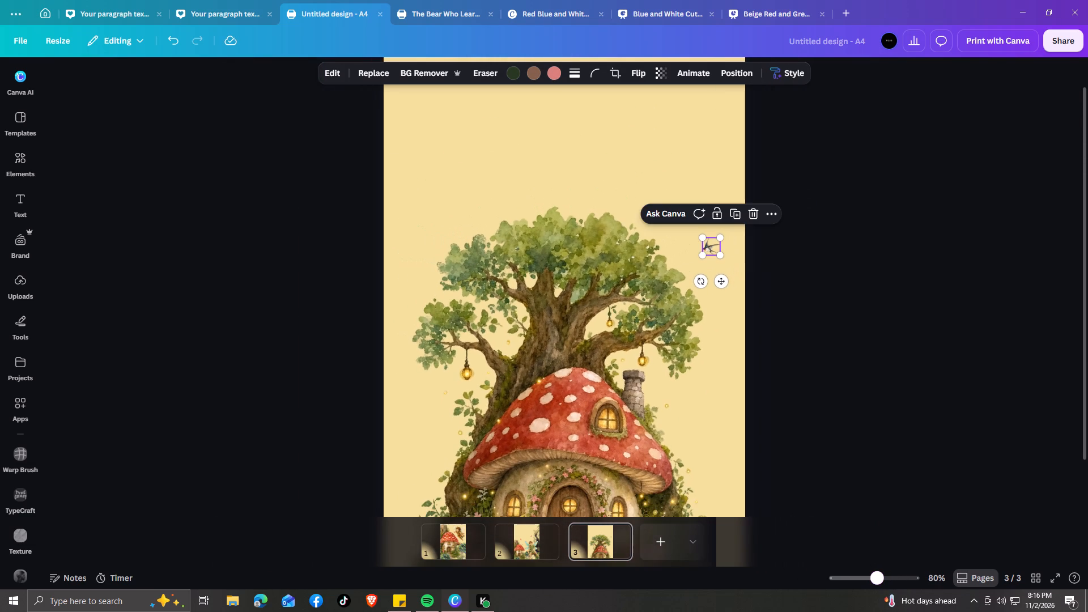
pyautogui.moveTo(571, 360); pyautogui.dragTo(562, 360)
# Enlarge the swallow slightly and move it down beside the chimney, just below the right side of the canopy.
pyautogui.click(717, 249)
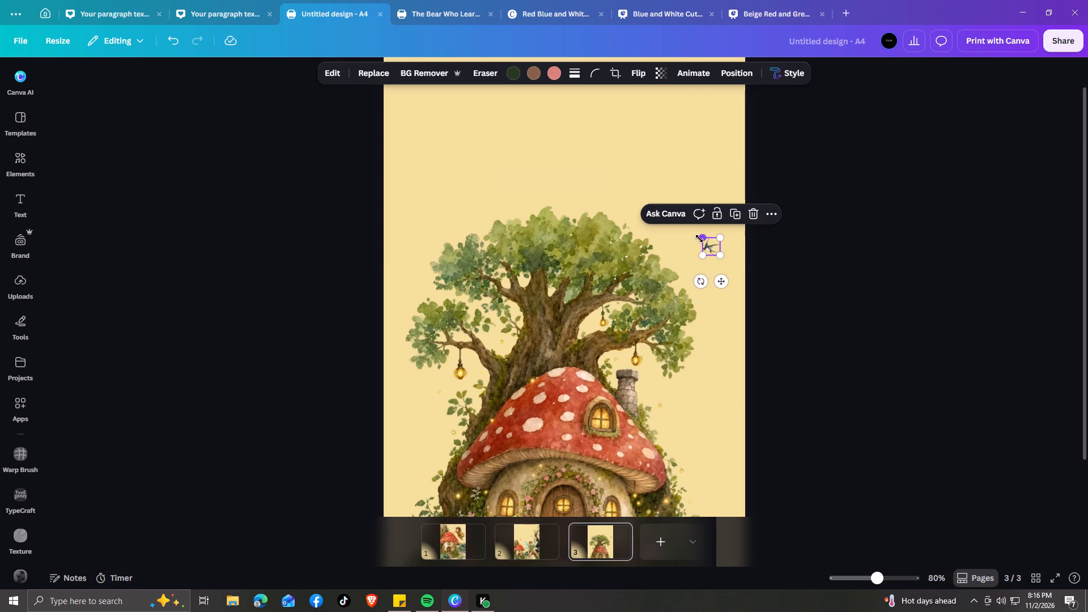
pyautogui.moveTo(700, 239); pyautogui.dragTo(687, 228)
pyautogui.moveTo(705, 244); pyautogui.dragTo(717, 320)
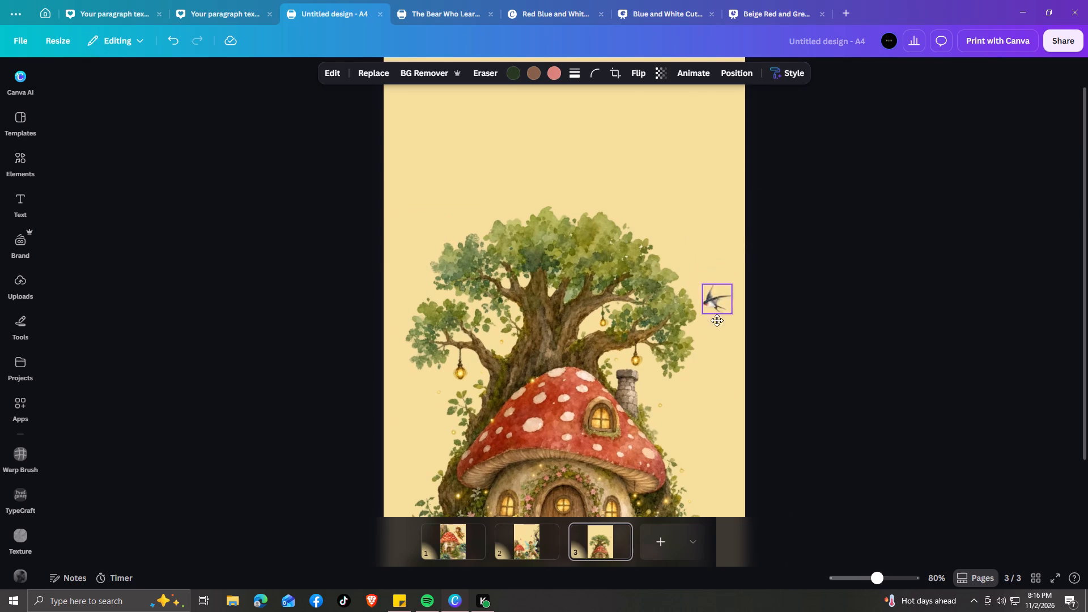
pyautogui.moveTo(717, 320); pyautogui.dragTo(709, 377)
pyautogui.click(810, 261)
# Copy the smallest butterfly from page 2 onto page 3 and place it beside the tree, below the left branch's lantern.
pyautogui.moveTo(873, 576); pyautogui.dragTo(871, 576)
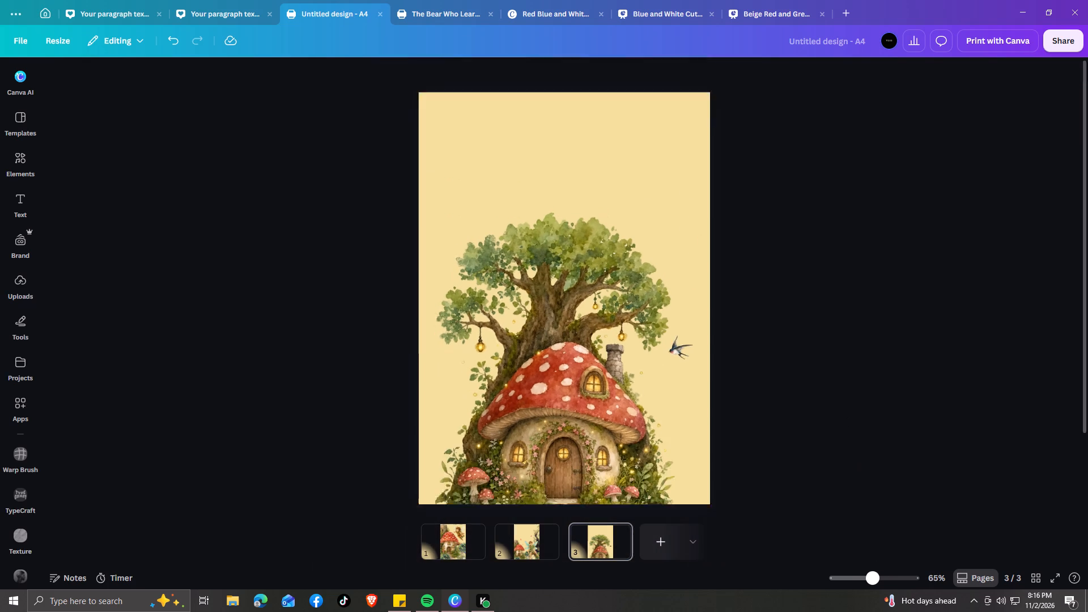
pyautogui.moveTo(871, 576); pyautogui.dragTo(878, 573)
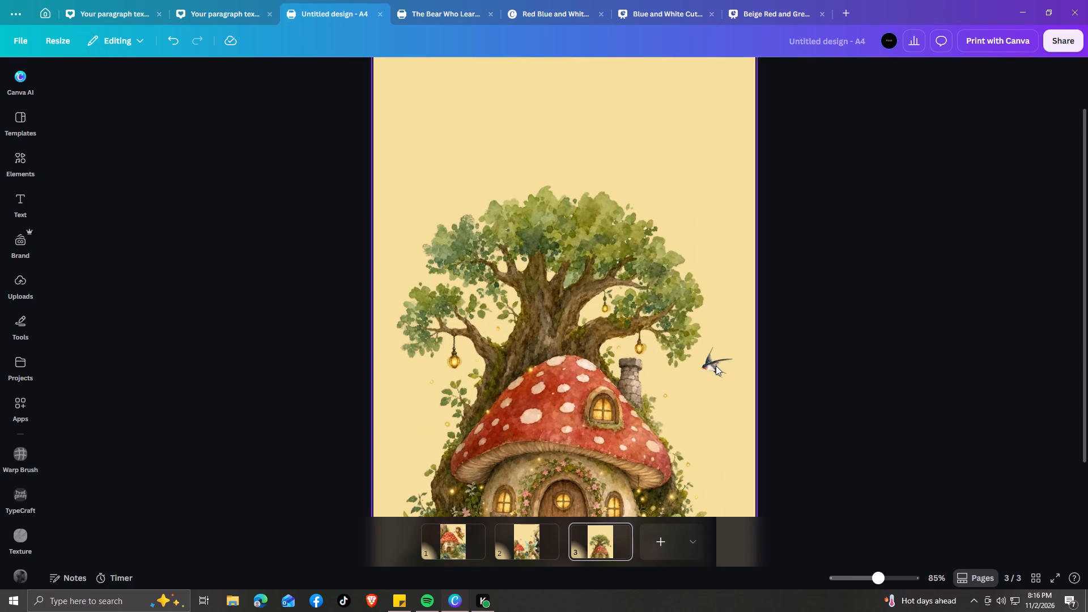
pyautogui.click(537, 540)
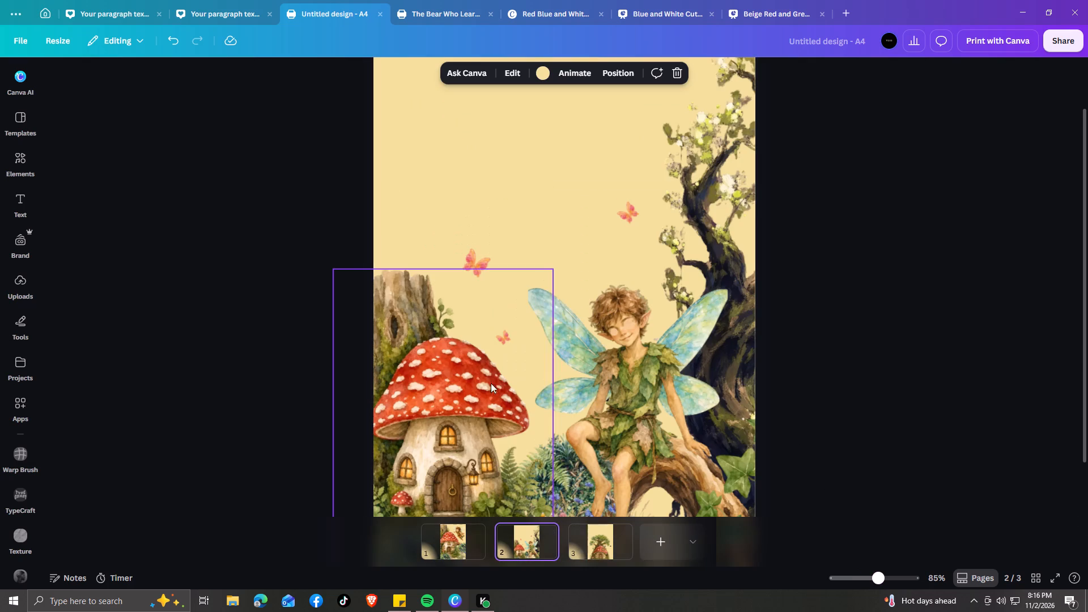
pyautogui.click(507, 337)
pyautogui.hotkey('ctrl', 'c')
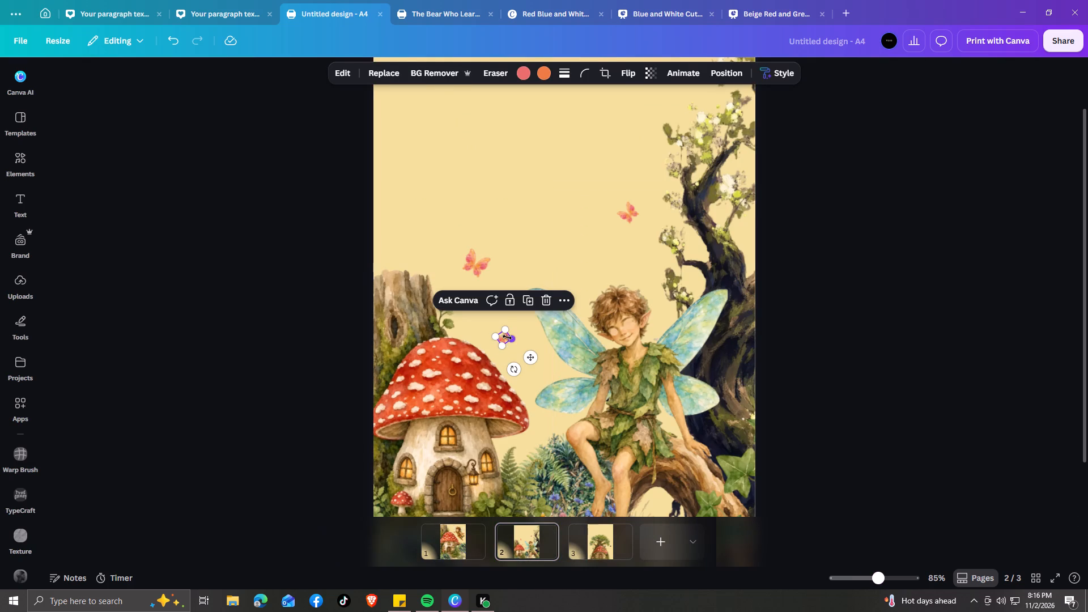
pyautogui.click(596, 543)
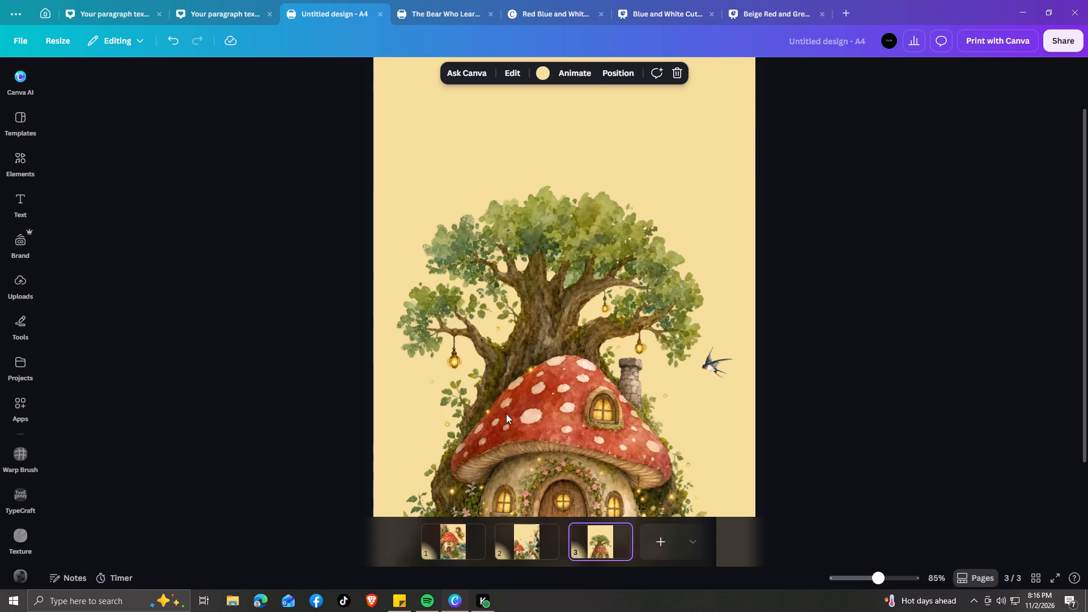
pyautogui.hotkey('ctrl', 'v')
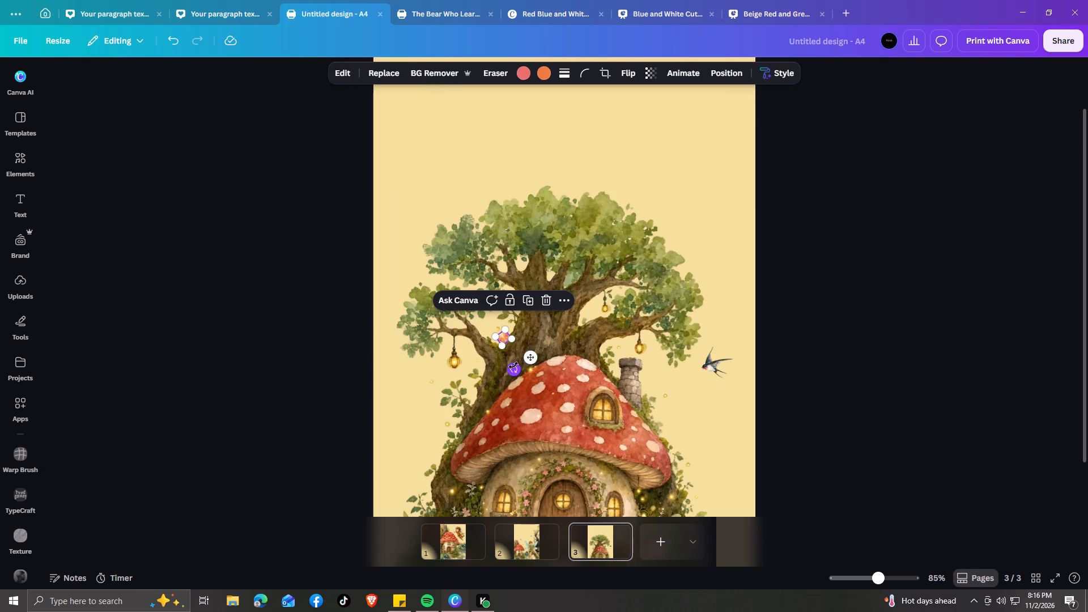
pyautogui.moveTo(526, 354); pyautogui.dragTo(432, 403)
pyautogui.click(261, 355)
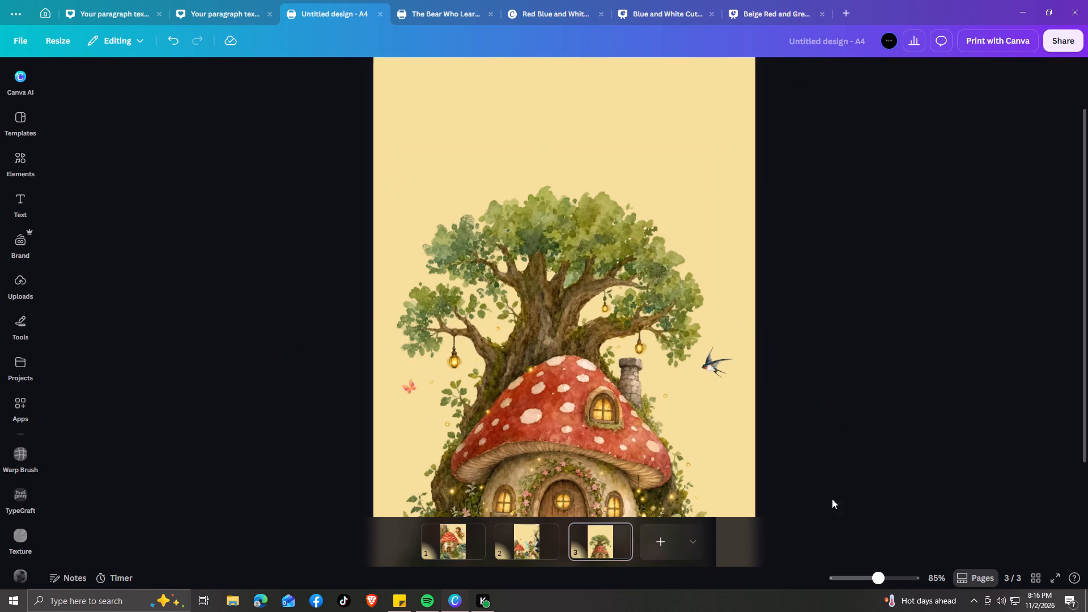
# Paste a second butterfly on page 3, enlarge it slightly, rotate it to about 22°, and place it near the page's upper left corner.
pyautogui.moveTo(882, 575); pyautogui.dragTo(870, 572)
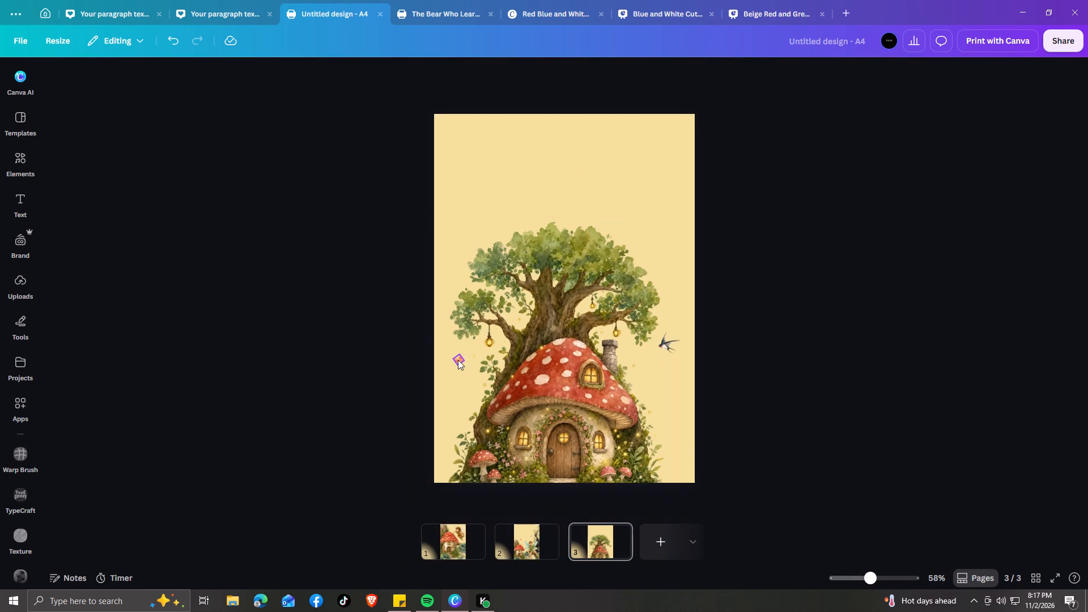
pyautogui.click(458, 360)
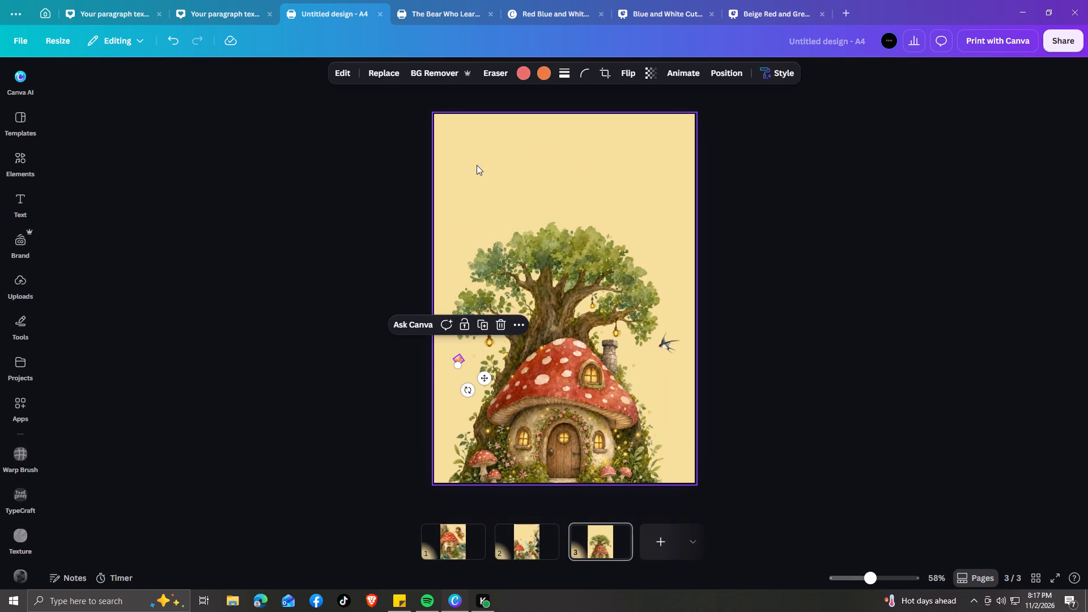
pyautogui.click(477, 165)
pyautogui.hotkey('ctrl', 'v')
pyautogui.moveTo(546, 345); pyautogui.dragTo(522, 202)
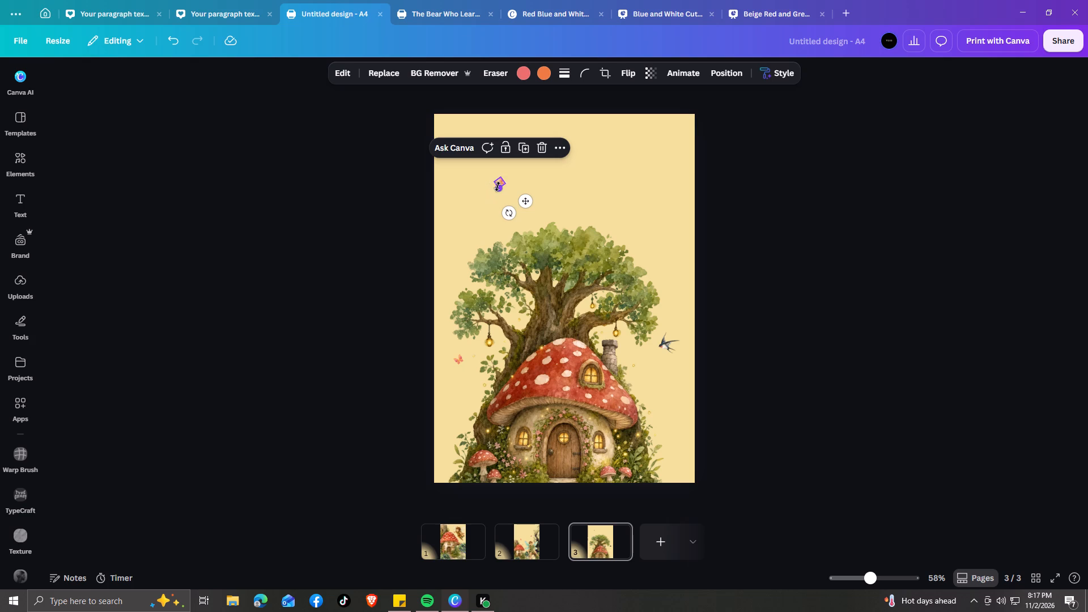
pyautogui.moveTo(498, 186); pyautogui.dragTo(498, 194)
pyautogui.moveTo(508, 216); pyautogui.dragTo(474, 217)
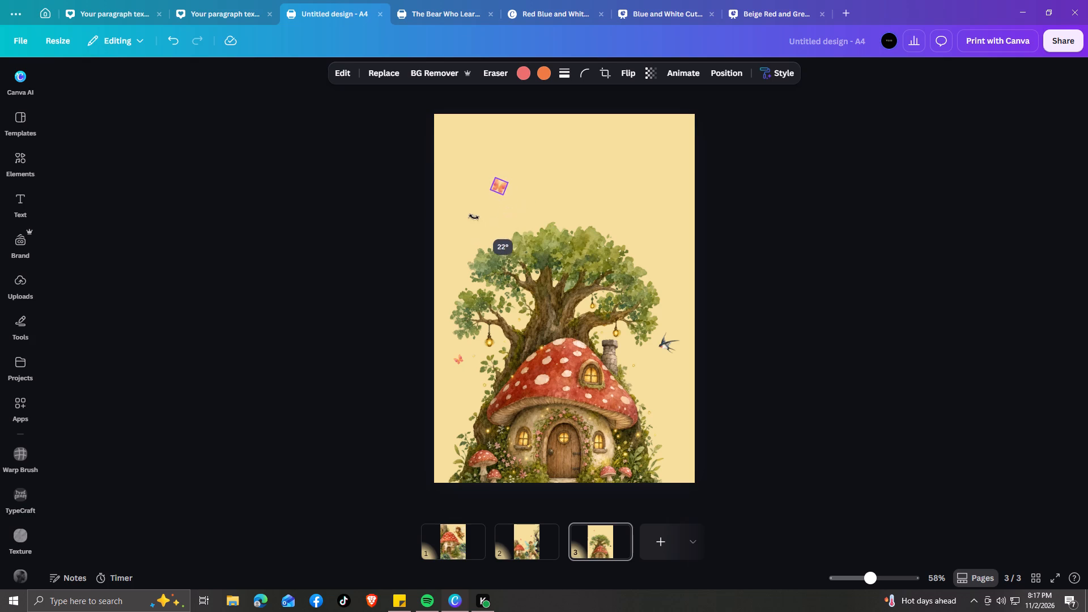
pyautogui.moveTo(474, 217); pyautogui.dragTo(474, 219)
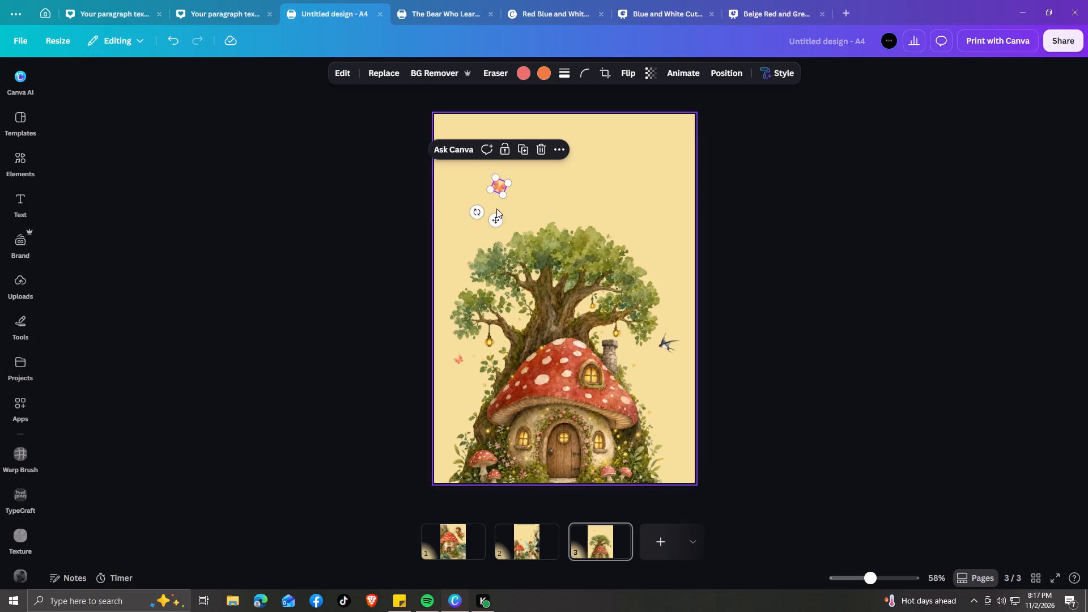
pyautogui.moveTo(495, 215); pyautogui.dragTo(458, 194)
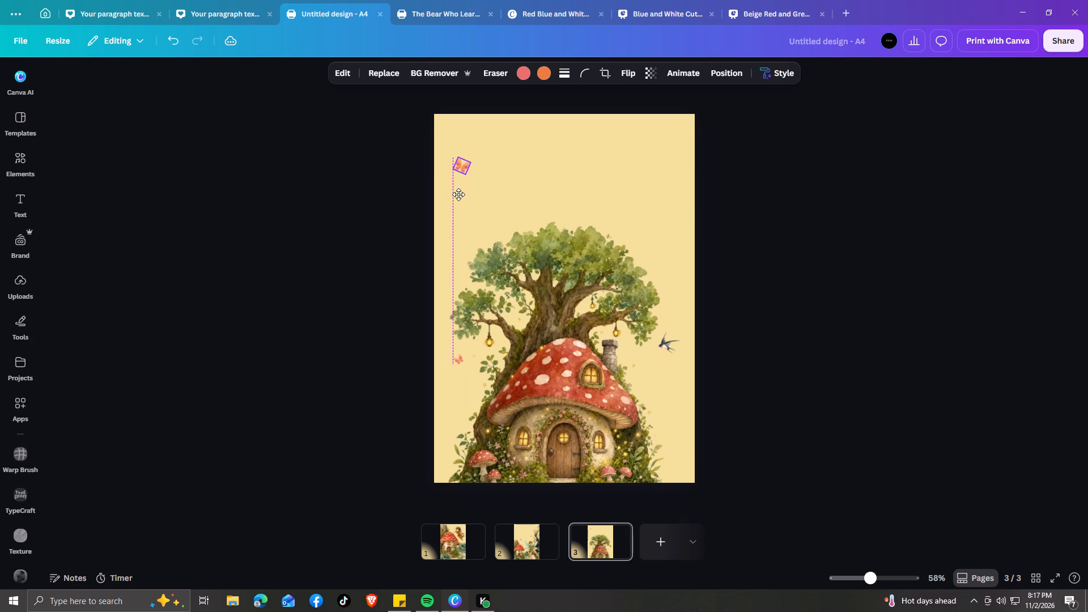
pyautogui.moveTo(458, 194); pyautogui.dragTo(459, 194)
pyautogui.click(394, 223)
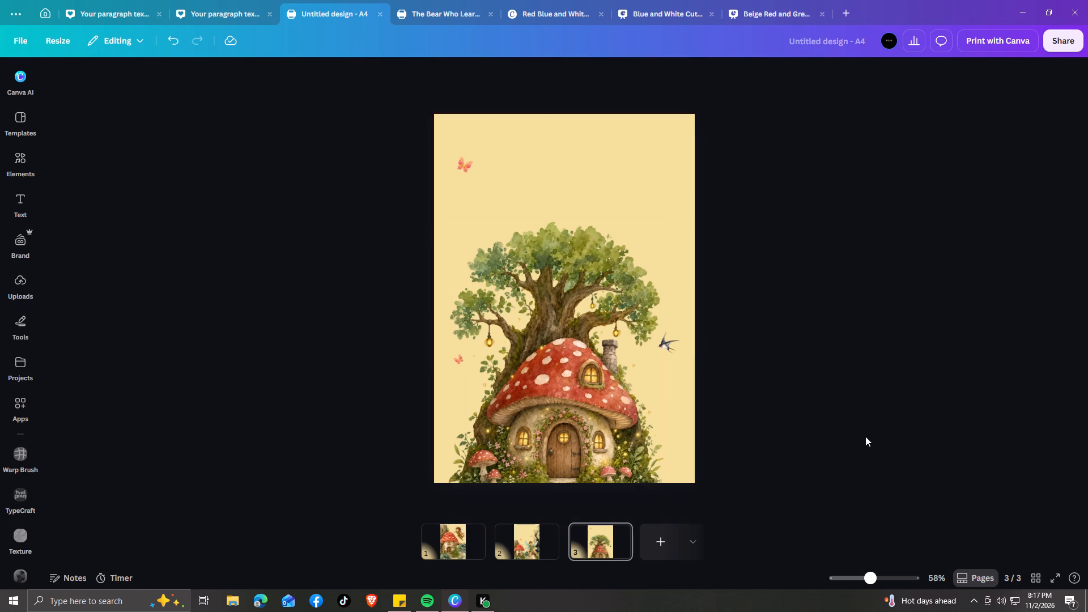
# Add a blank page 4 after the tree house page.
pyautogui.click(660, 537)
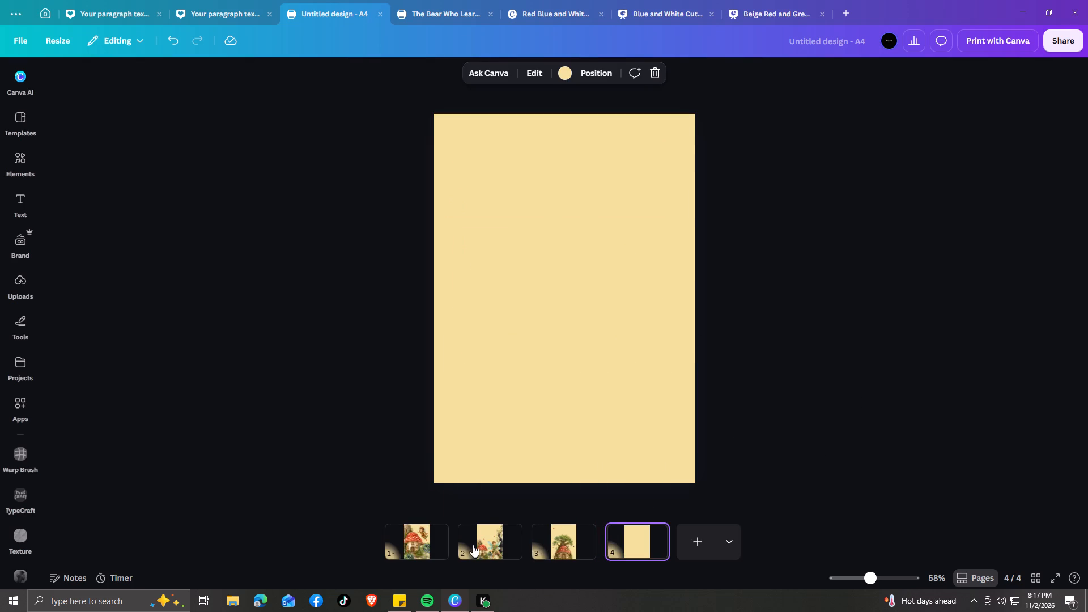
# Review pages 2 and 1, and take a screenshot with page 1 shown at 63% zoom.
pyautogui.click(484, 533)
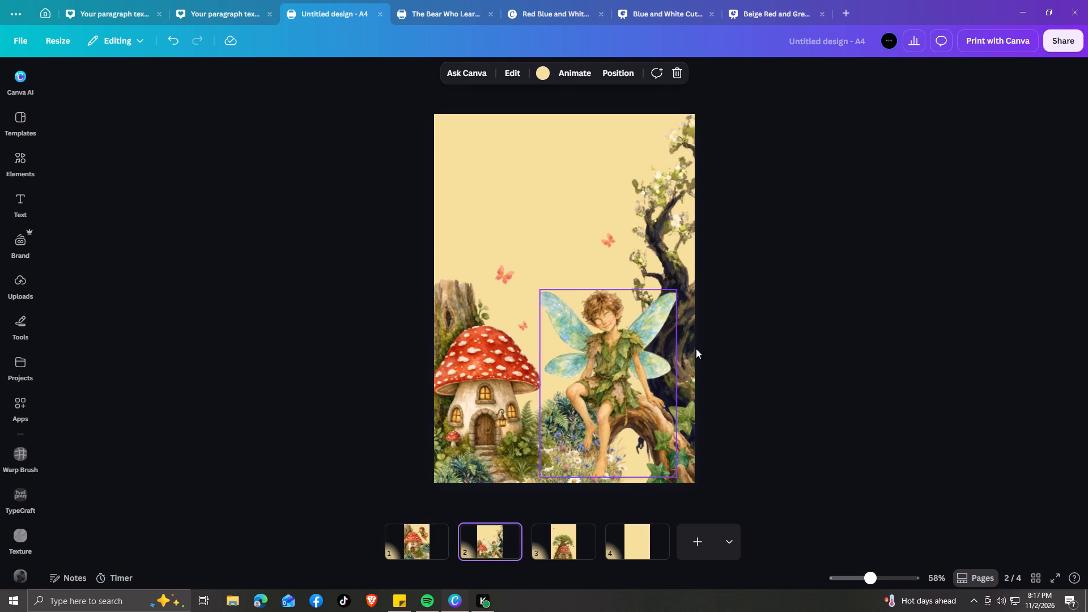
pyautogui.click(436, 539)
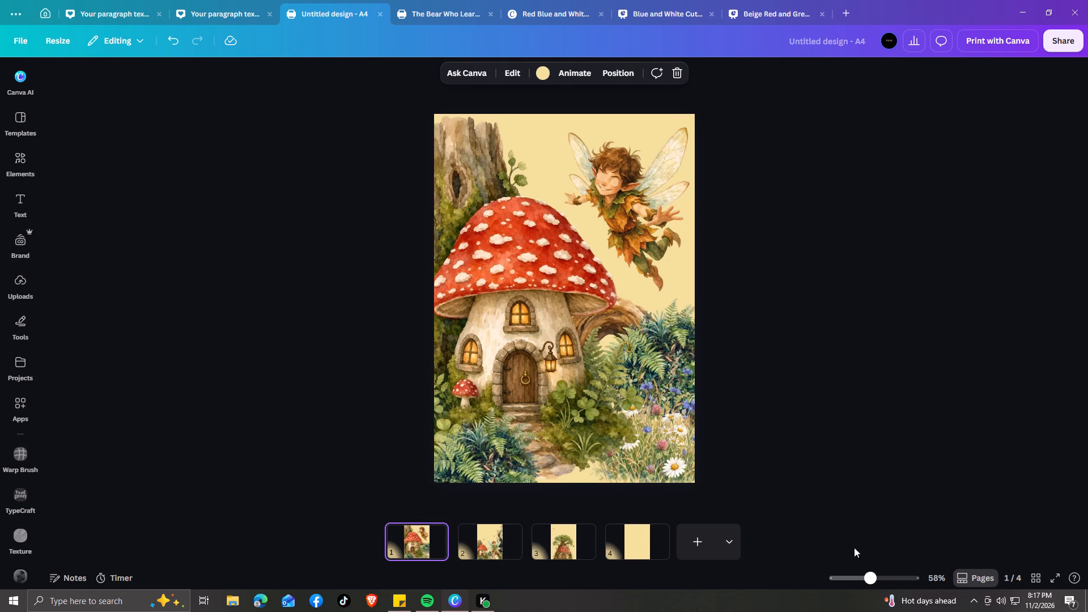
pyautogui.click(871, 574)
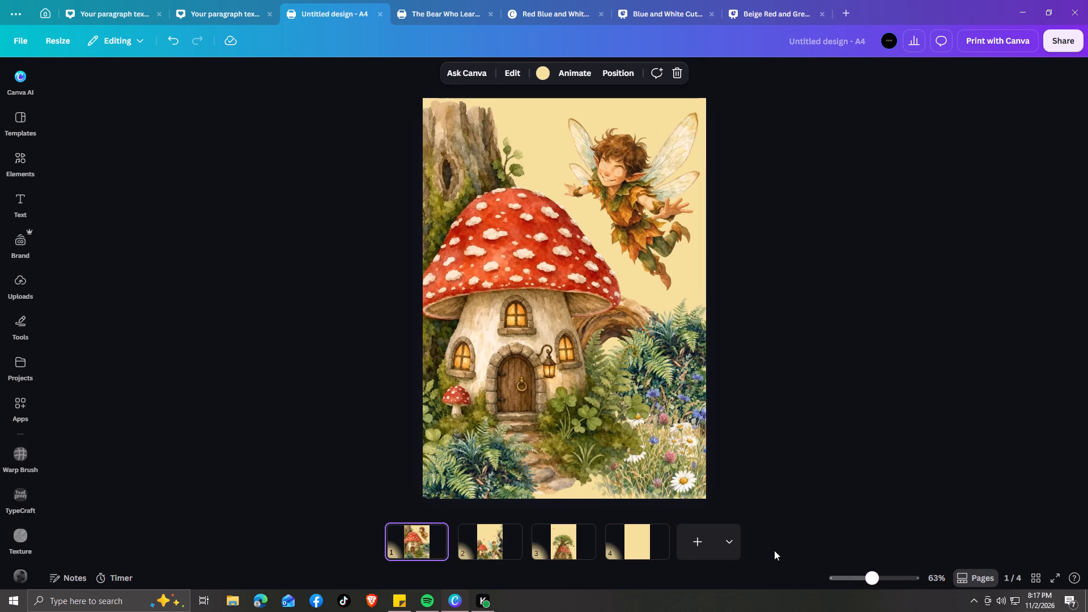
pyautogui.press('Print')
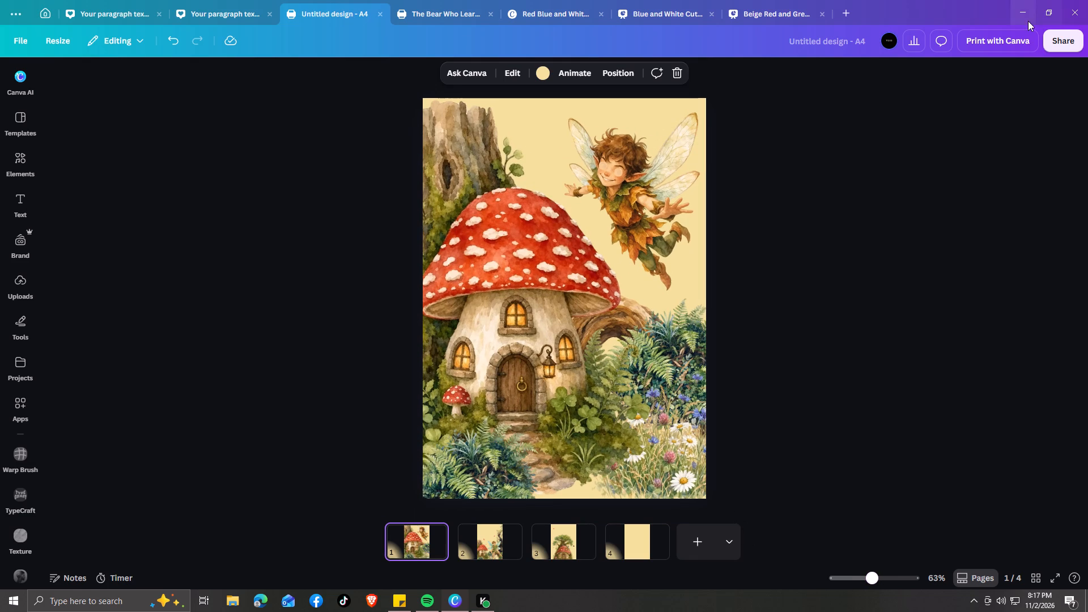
# Shrink the design window to reach the desktop, and open Google Chrome with the VOSS profile.
pyautogui.click(1040, 18)
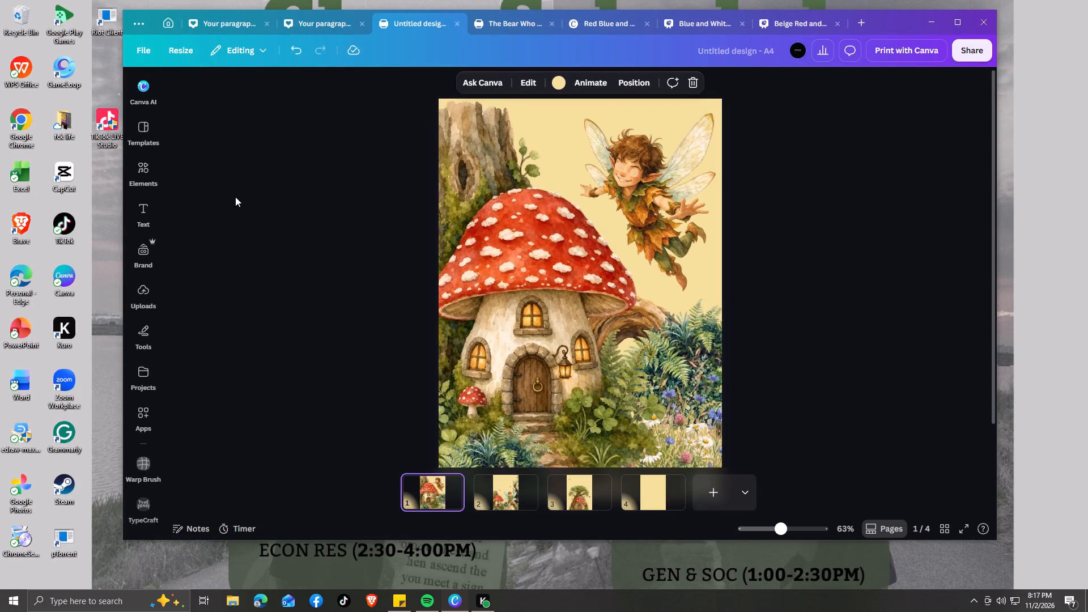
pyautogui.doubleClick(23, 130)
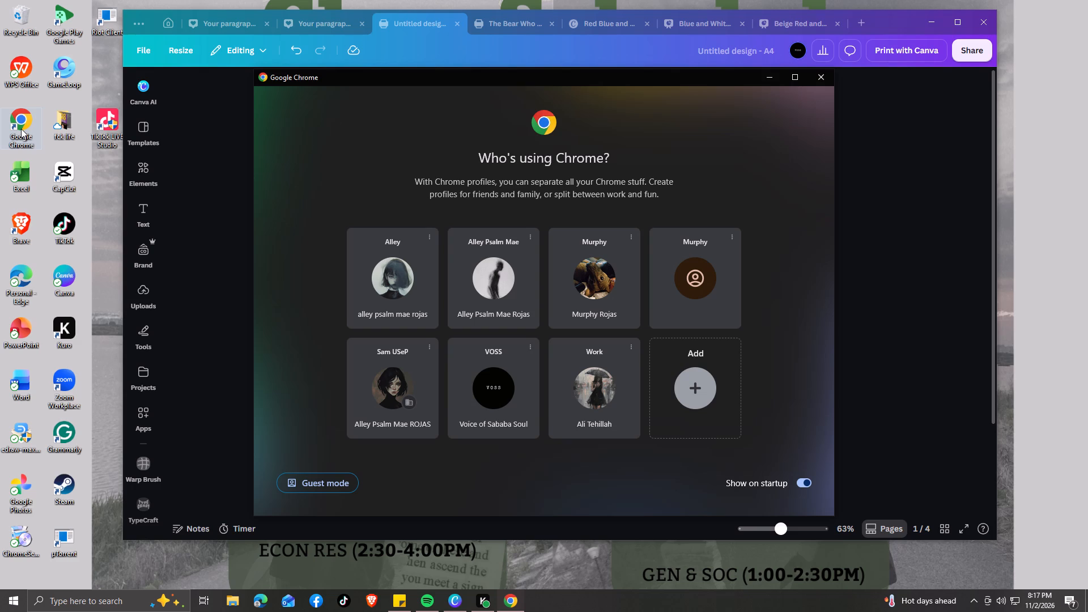
pyautogui.click(508, 381)
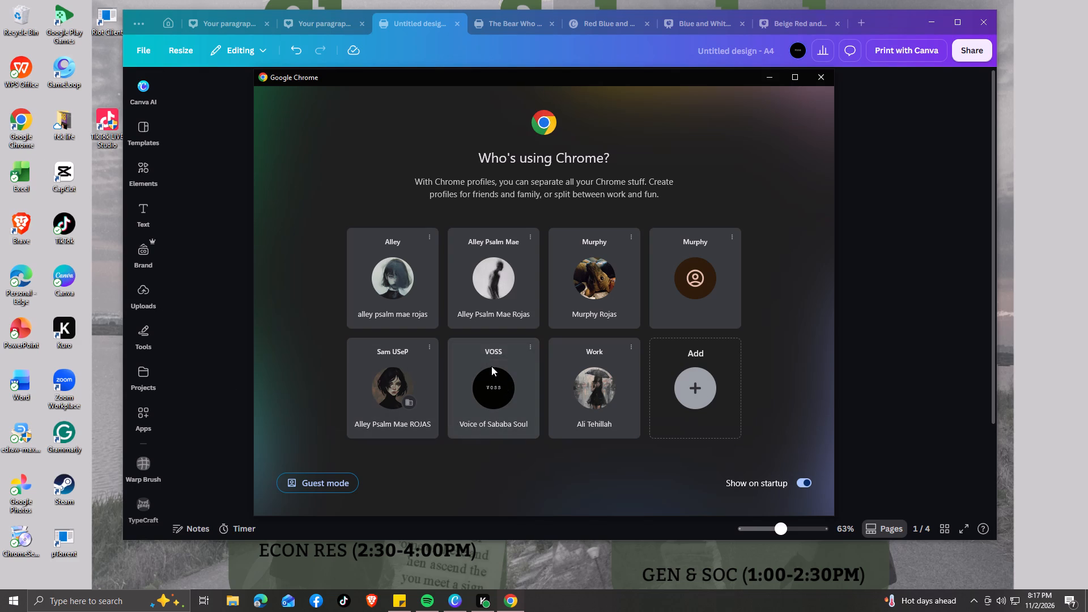